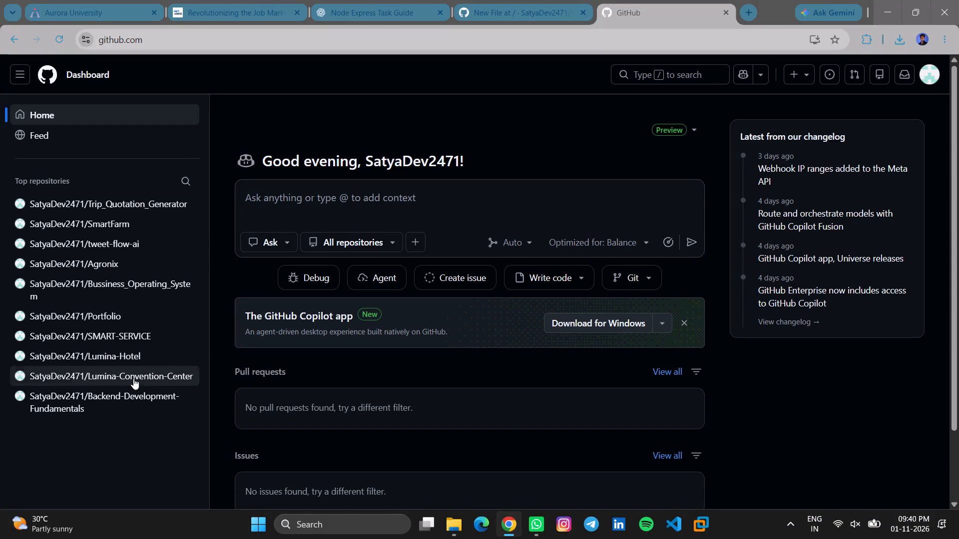
Open the Backend-Development-Fundamentals repository and copy the commit message shown beside the BDF_Lab-01 folder.
{"action": "left_click", "coordinate": [126, 396]}
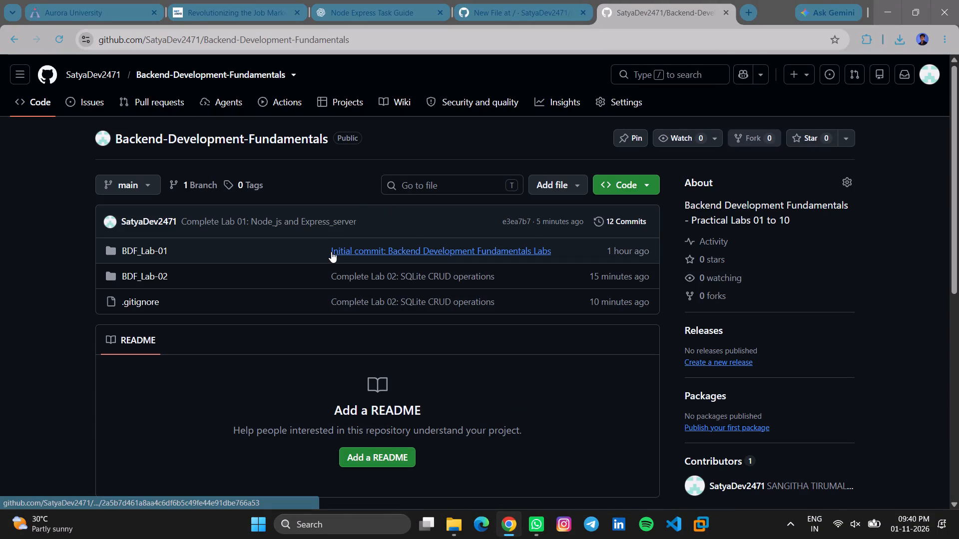
{"action": "left_click_drag", "start_coordinate": [331, 252], "coordinate": [501, 246]}
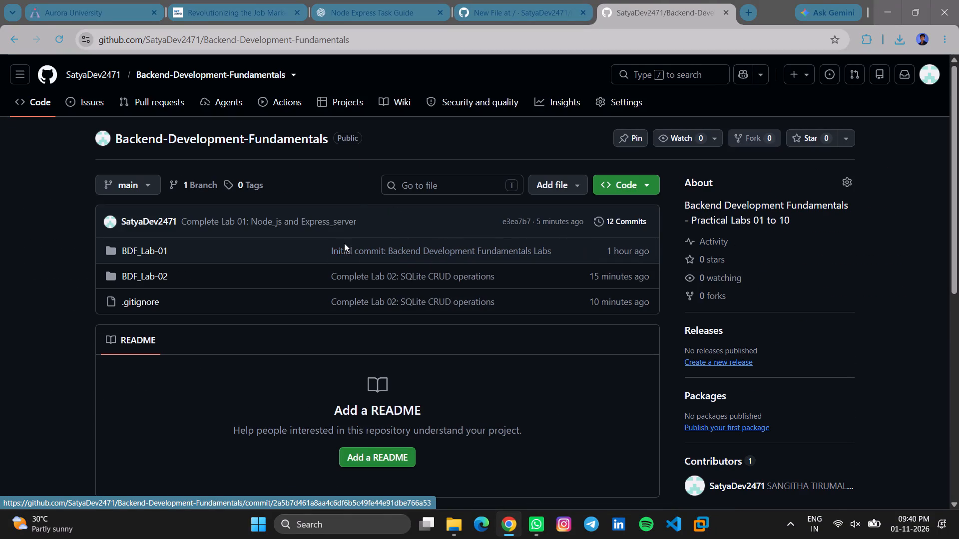
{"action": "left_click_drag", "start_coordinate": [330, 250], "coordinate": [551, 250]}
{"action": "key", "text": "ctrl+c"}
Commit the new README.md directly to the main branch with the message "Backend Development Fundamentals Labs".
{"action": "left_click", "coordinate": [494, 0]}
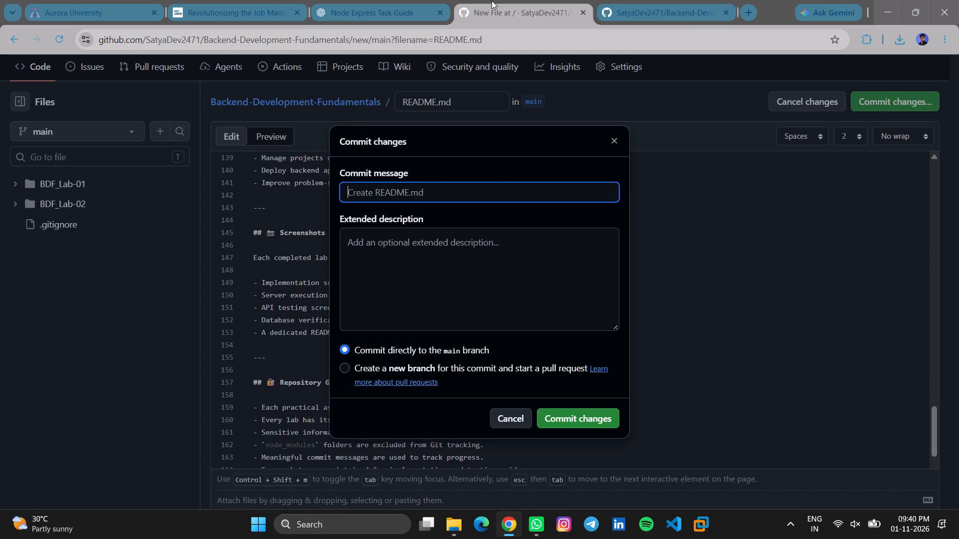
{"action": "key", "text": "ctrl+v"}
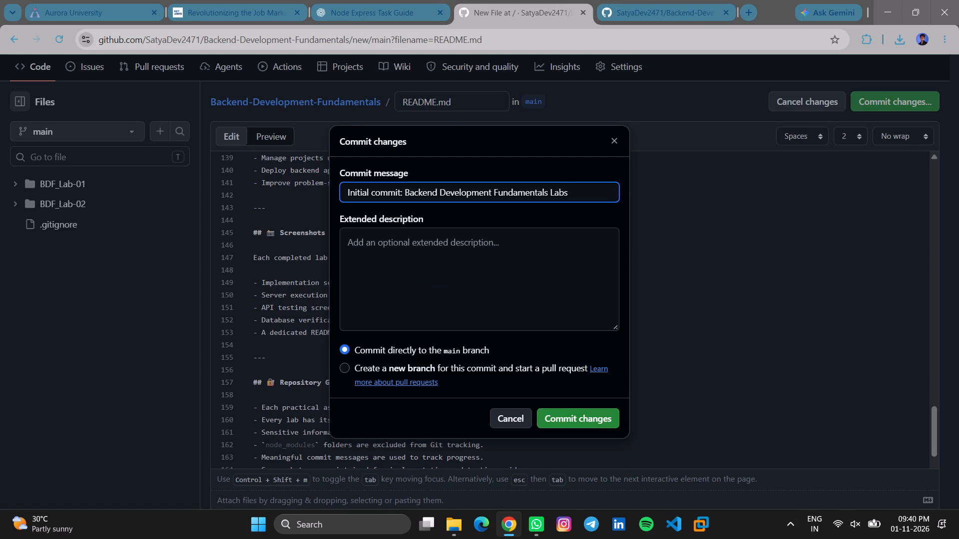
{"action": "left_click_drag", "start_coordinate": [407, 193], "coordinate": [406, 193]}
{"action": "left_click_drag", "start_coordinate": [406, 193], "coordinate": [346, 196]}
{"action": "key", "text": "BackSpace"}
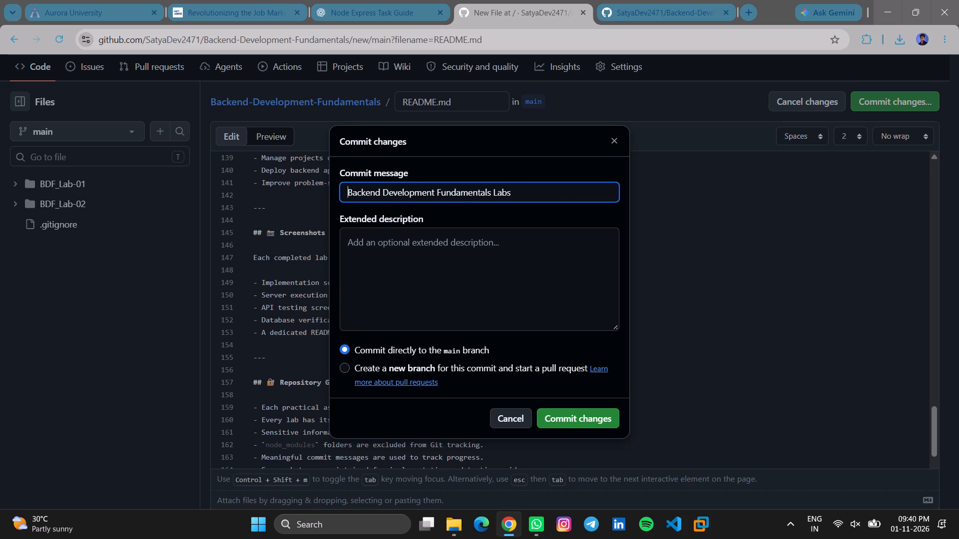
{"action": "left_click", "coordinate": [566, 418]}
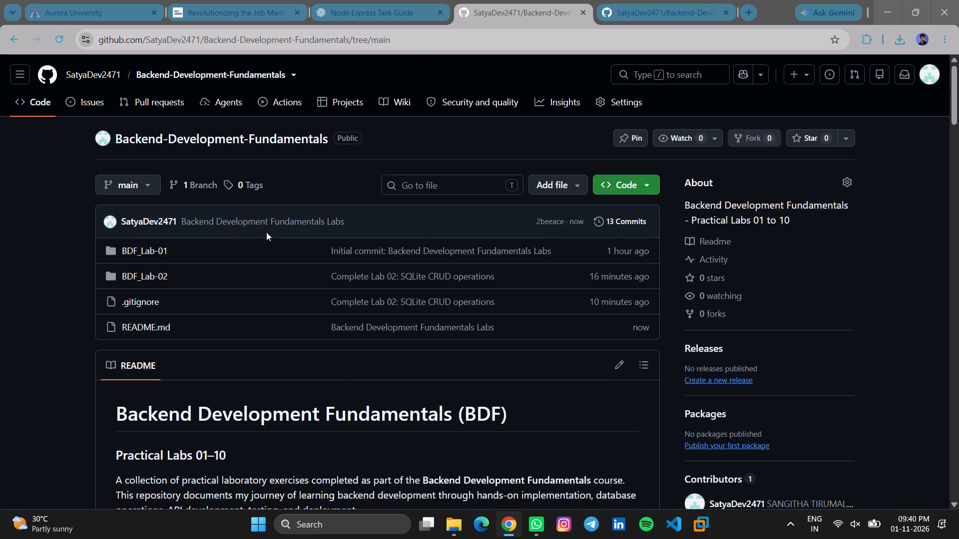
Review the rendered README on the repository's main page, from the student details through the author section.
{"action": "scroll", "coordinate": [343, 167], "scroll_direction": "down", "scroll_amount": 1}
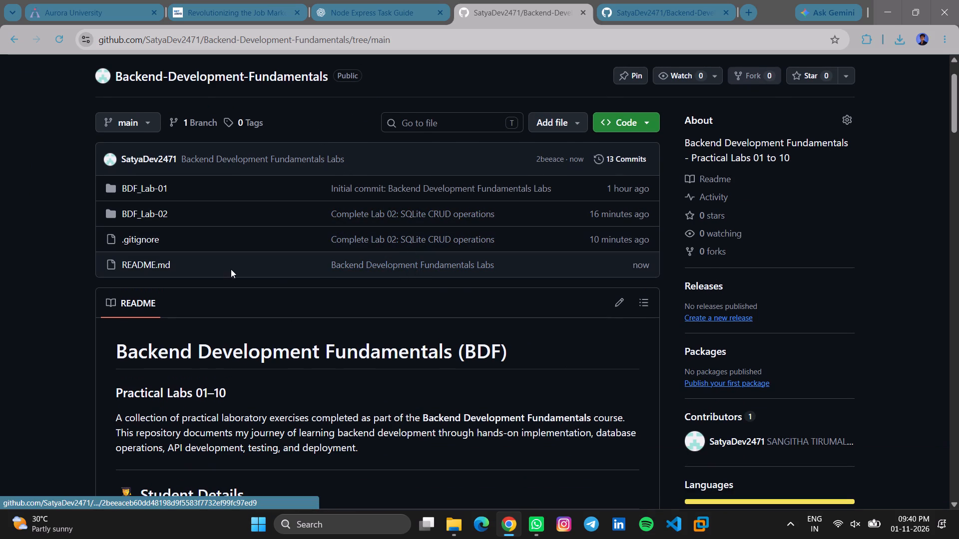
{"action": "scroll", "coordinate": [259, 252], "scroll_direction": "up", "scroll_amount": 4}
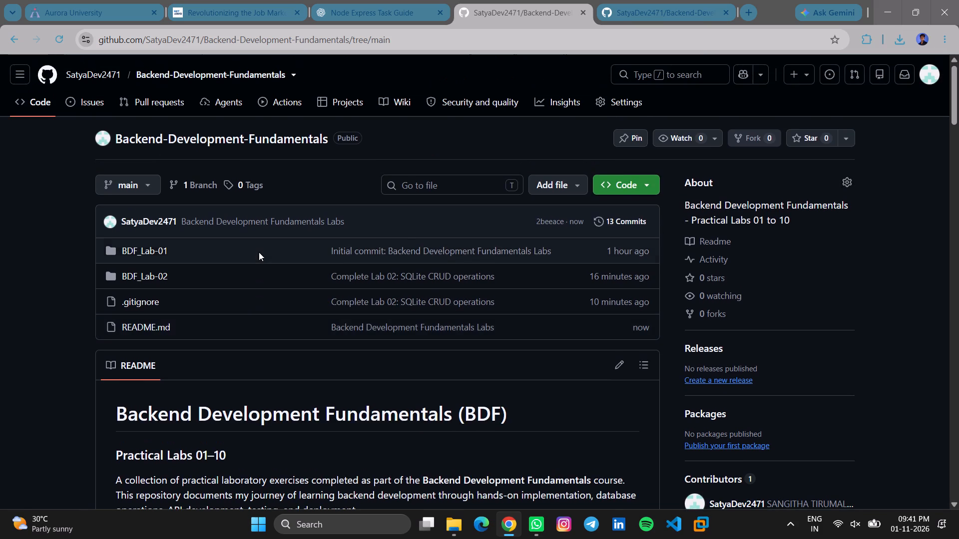
{"action": "scroll", "coordinate": [259, 252], "scroll_direction": "down", "scroll_amount": 1}
{"action": "scroll", "coordinate": [284, 281], "scroll_direction": "up", "scroll_amount": 3}
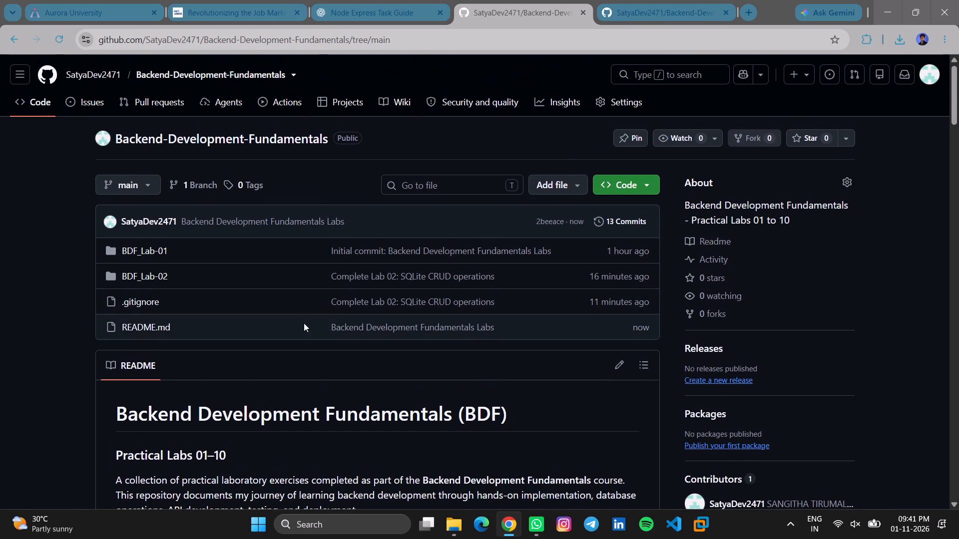
{"action": "scroll", "coordinate": [275, 305], "scroll_direction": "down", "scroll_amount": 4}
{"action": "scroll", "coordinate": [257, 239], "scroll_direction": "down", "scroll_amount": 3}
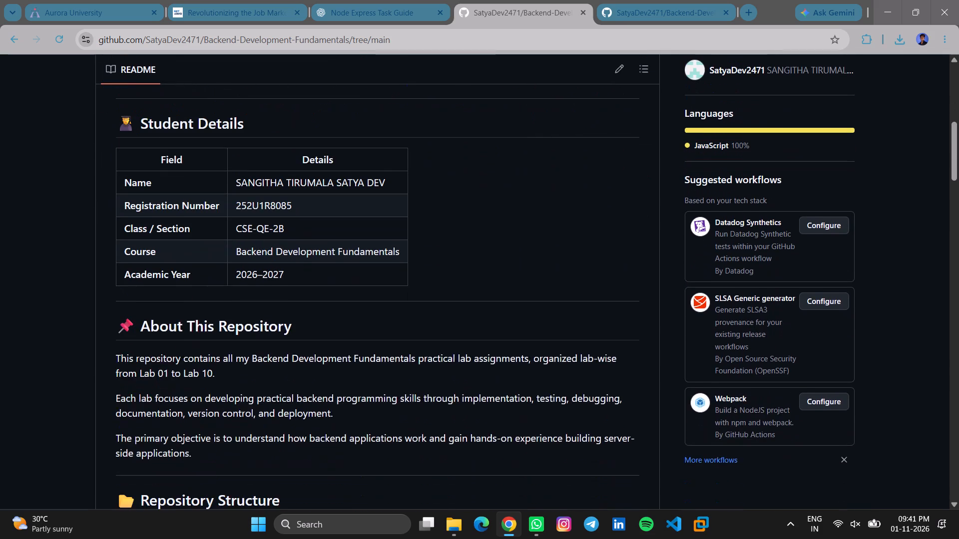
{"action": "scroll", "coordinate": [266, 253], "scroll_direction": "down", "scroll_amount": 4}
{"action": "scroll", "coordinate": [271, 274], "scroll_direction": "down", "scroll_amount": 17}
{"action": "scroll", "coordinate": [279, 288], "scroll_direction": "down", "scroll_amount": 4}
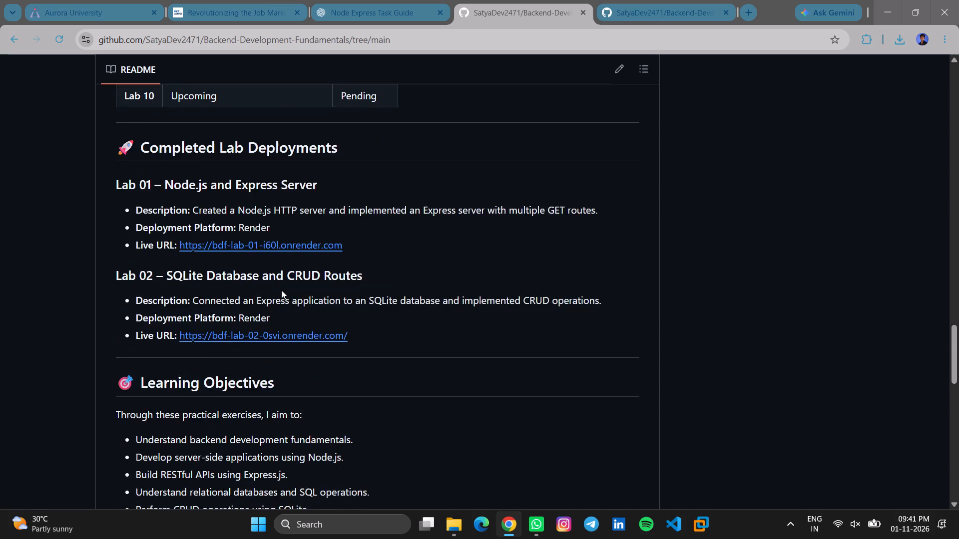
{"action": "scroll", "coordinate": [296, 288], "scroll_direction": "down", "scroll_amount": 8}
{"action": "scroll", "coordinate": [300, 290], "scroll_direction": "up", "scroll_amount": 11}
{"action": "scroll", "coordinate": [322, 281], "scroll_direction": "down", "scroll_amount": 12}
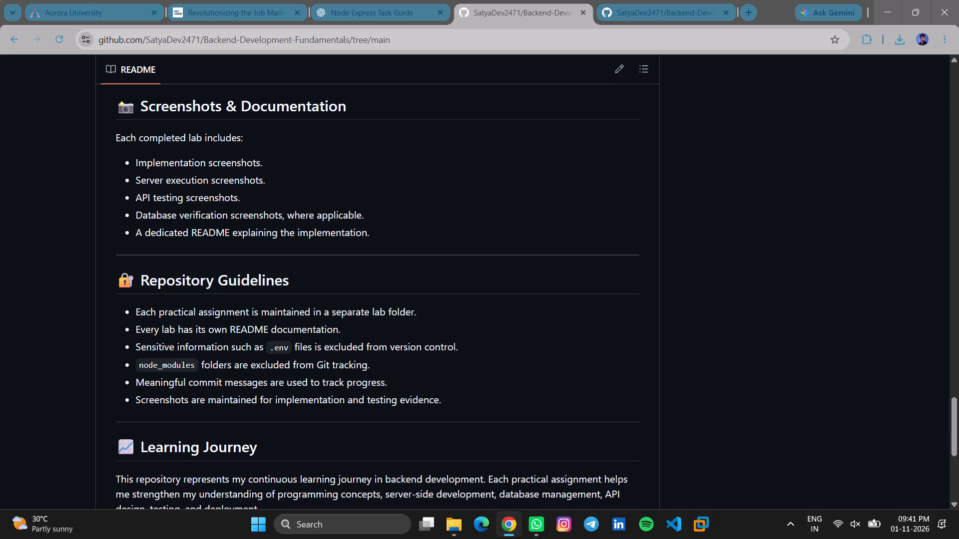
{"action": "scroll", "coordinate": [324, 279], "scroll_direction": "down", "scroll_amount": 13}
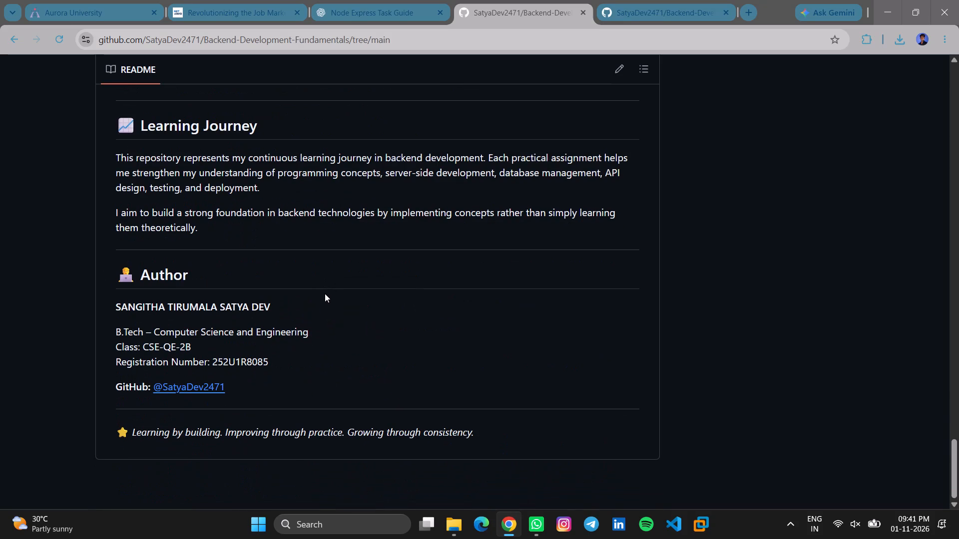
{"action": "scroll", "coordinate": [325, 294], "scroll_direction": "down", "scroll_amount": 3}
{"action": "scroll", "coordinate": [335, 311], "scroll_direction": "up", "scroll_amount": 7}
{"action": "scroll", "coordinate": [337, 307], "scroll_direction": "down", "scroll_amount": 7}
{"action": "scroll", "coordinate": [338, 309], "scroll_direction": "up", "scroll_amount": 2}
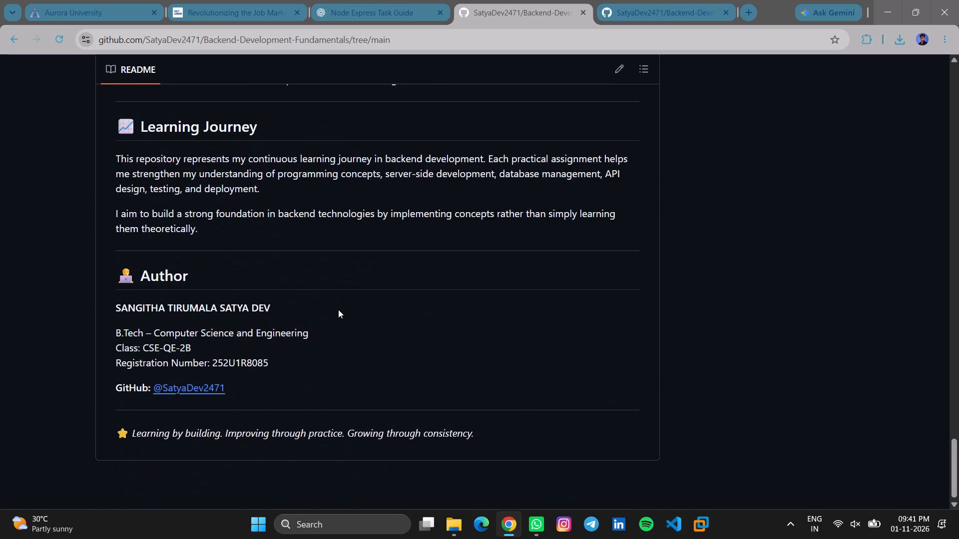
{"action": "scroll", "coordinate": [338, 309], "scroll_direction": "up", "scroll_amount": 20}
{"action": "scroll", "coordinate": [338, 309], "scroll_direction": "up", "scroll_amount": 20}
{"action": "scroll", "coordinate": [338, 309], "scroll_direction": "up", "scroll_amount": 19}
{"action": "scroll", "coordinate": [345, 316], "scroll_direction": "down", "scroll_amount": 2}
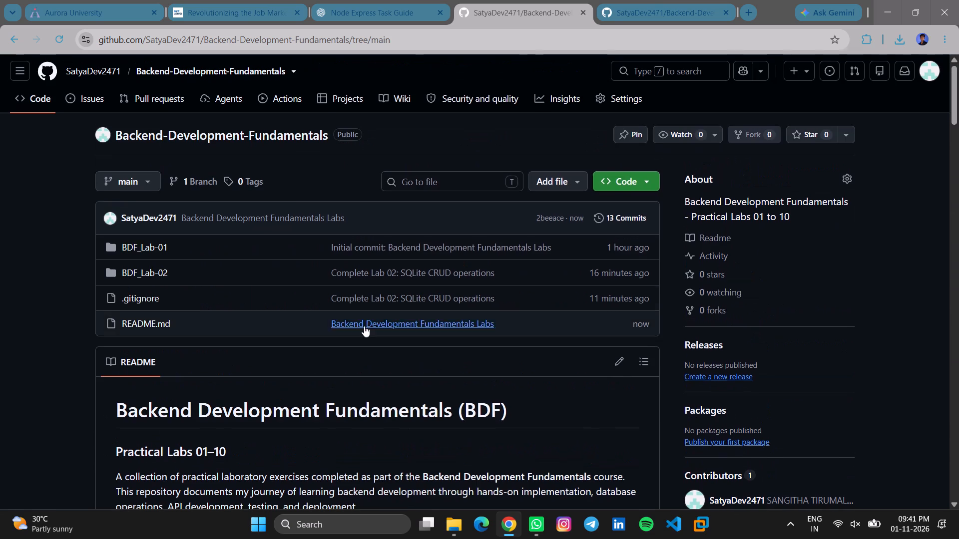
{"action": "scroll", "coordinate": [364, 326], "scroll_direction": "down", "scroll_amount": 4}
{"action": "scroll", "coordinate": [370, 329], "scroll_direction": "up", "scroll_amount": 15}
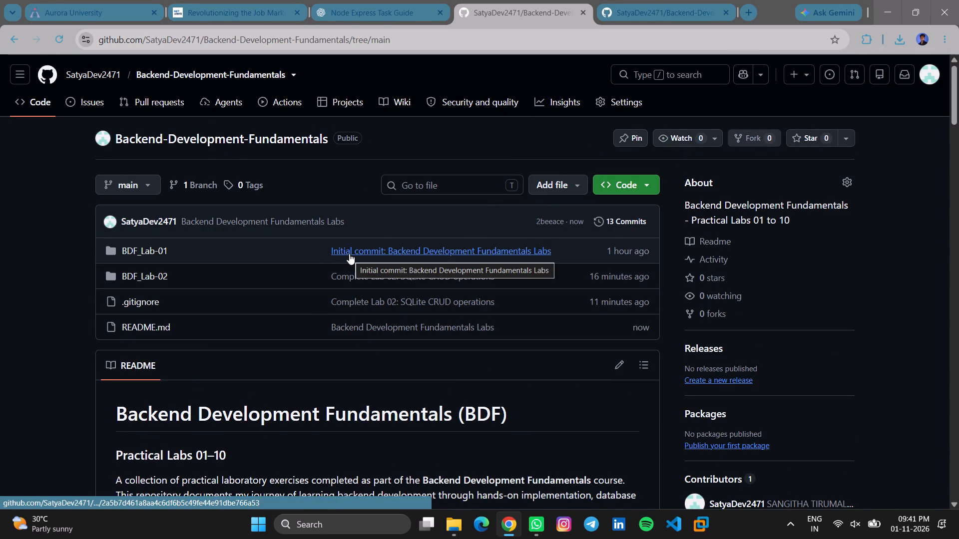
Examine the README.md inside the BDF_Lab-01 folder and return to the repository's main page.
{"action": "left_click", "coordinate": [128, 249]}
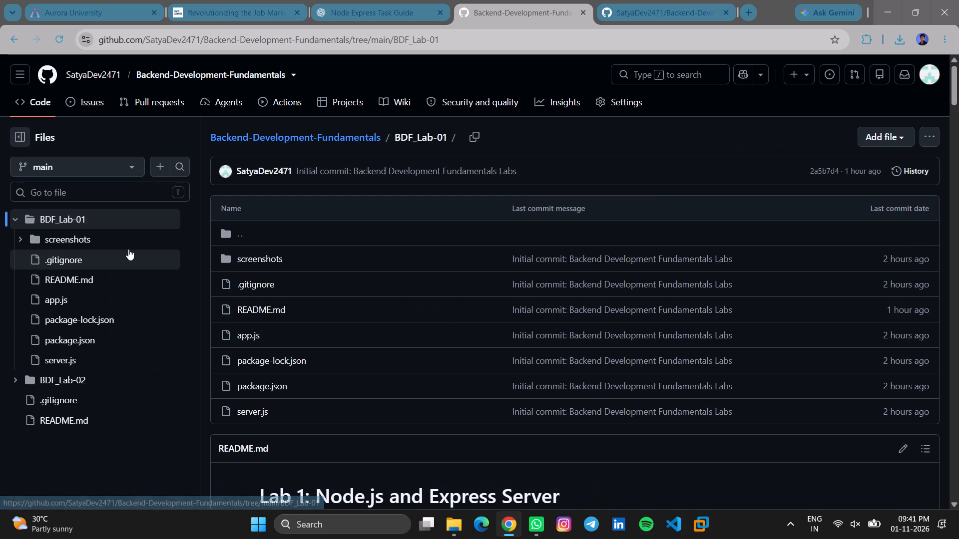
{"action": "left_click", "coordinate": [259, 311]}
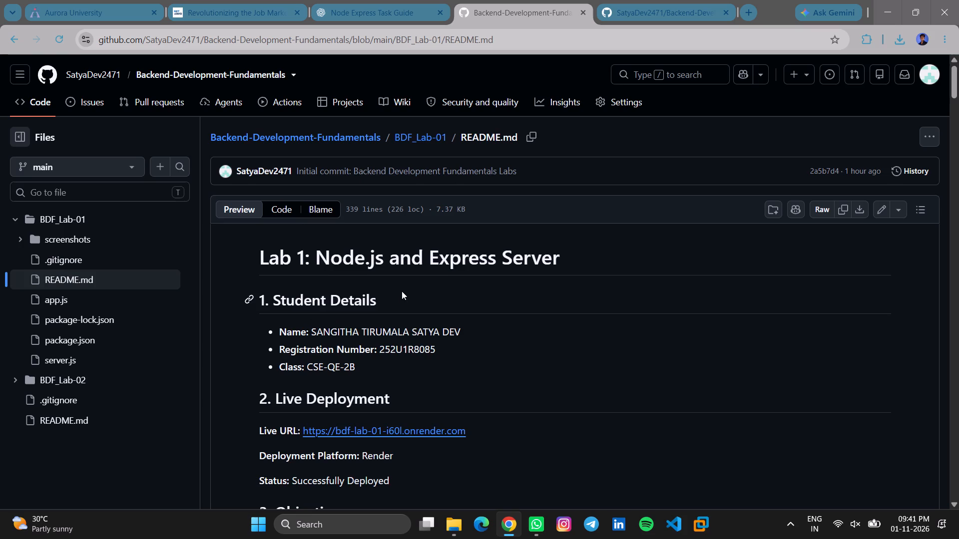
{"action": "scroll", "coordinate": [404, 289], "scroll_direction": "down", "scroll_amount": 2}
{"action": "scroll", "coordinate": [405, 285], "scroll_direction": "up", "scroll_amount": 5}
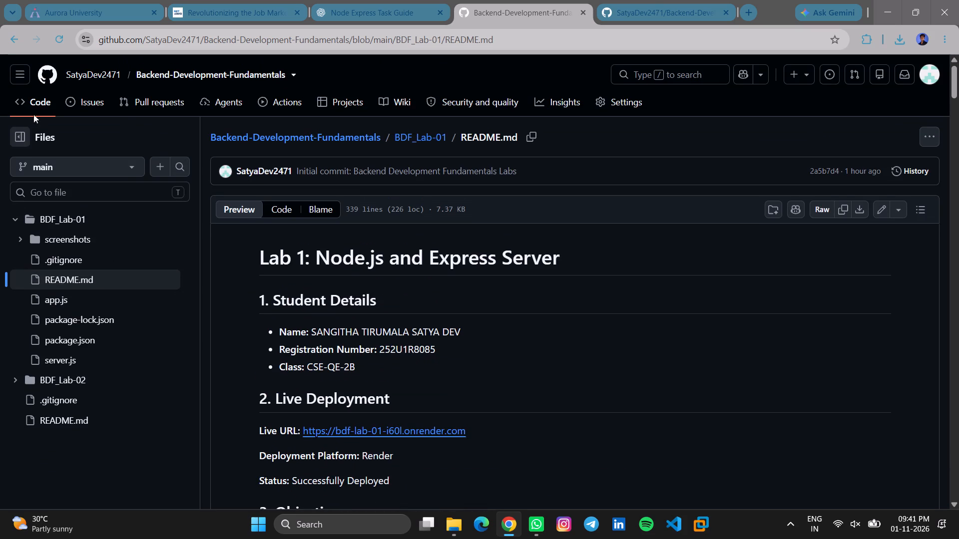
{"action": "left_click", "coordinate": [11, 47]}
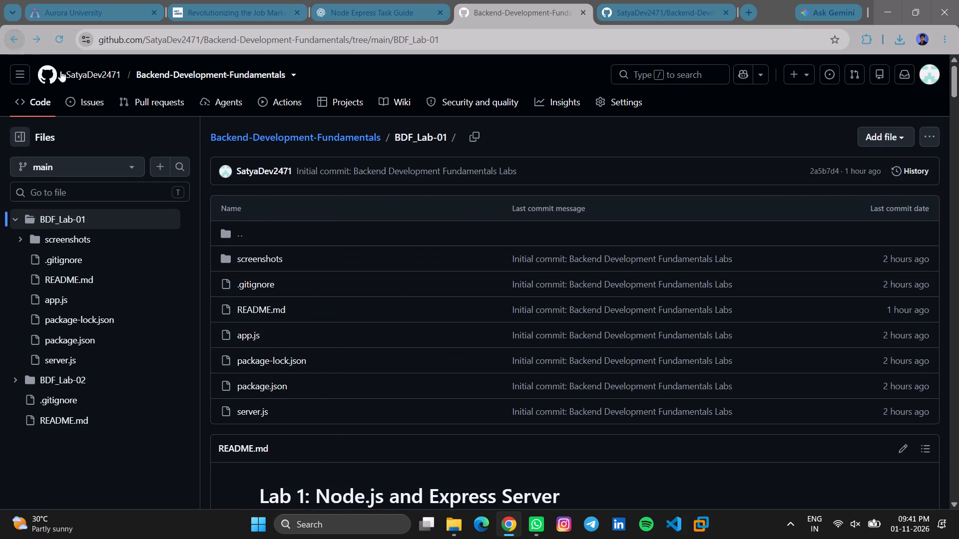
{"action": "left_click", "coordinate": [245, 131]}
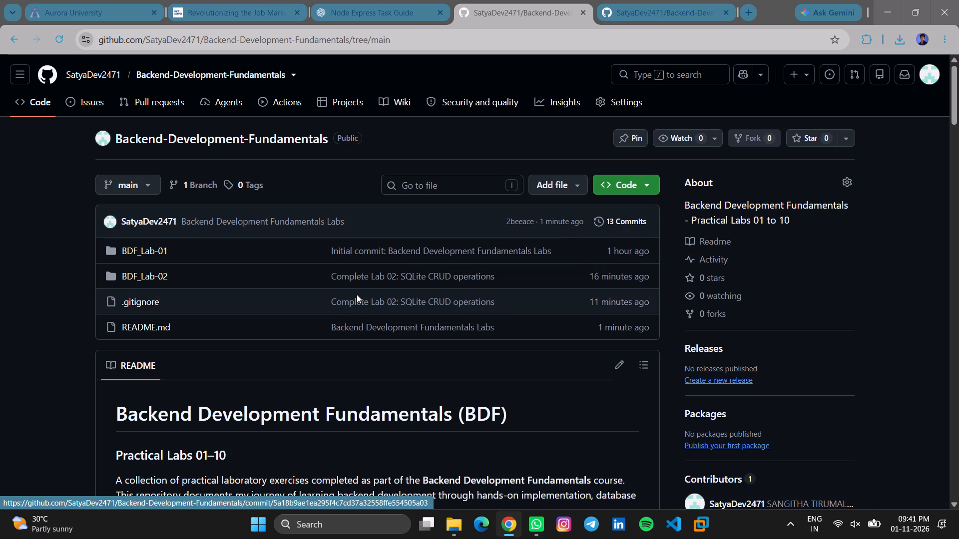
{"action": "scroll", "coordinate": [305, 240], "scroll_direction": "down", "scroll_amount": 4}
{"action": "scroll", "coordinate": [315, 258], "scroll_direction": "up", "scroll_amount": 6}
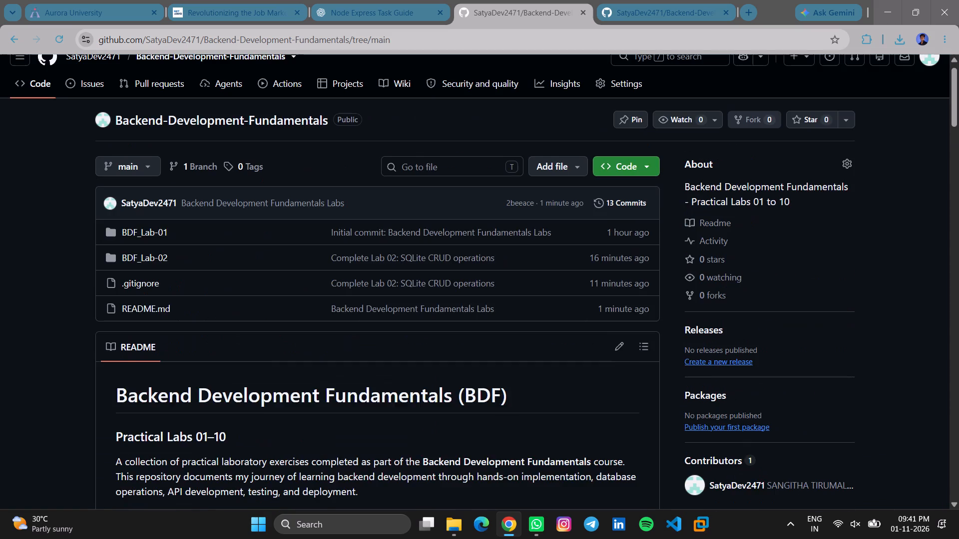
{"action": "scroll", "coordinate": [315, 258], "scroll_direction": "up", "scroll_amount": 6}
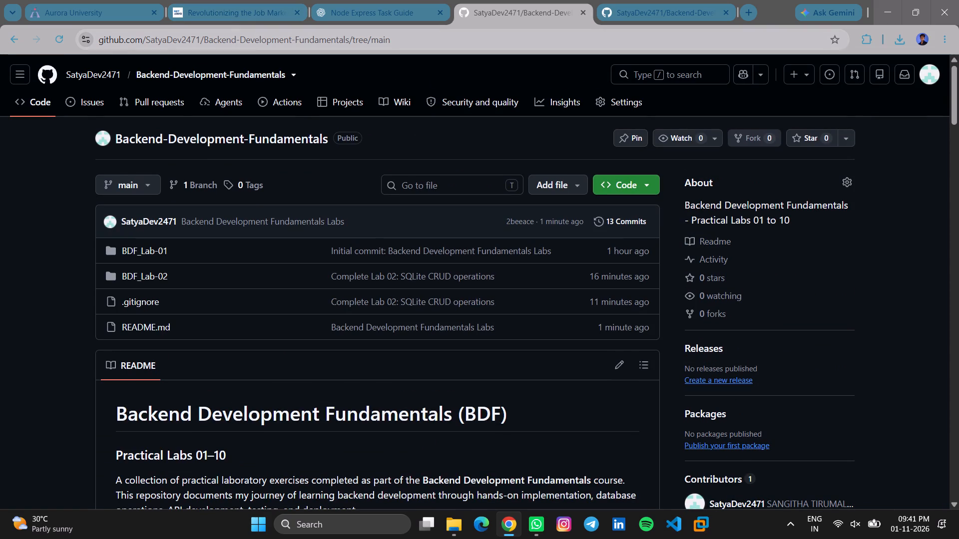
Copy the web address of the Backend-Development-Fundamentals repository's root page.
{"action": "left_click", "coordinate": [243, 79]}
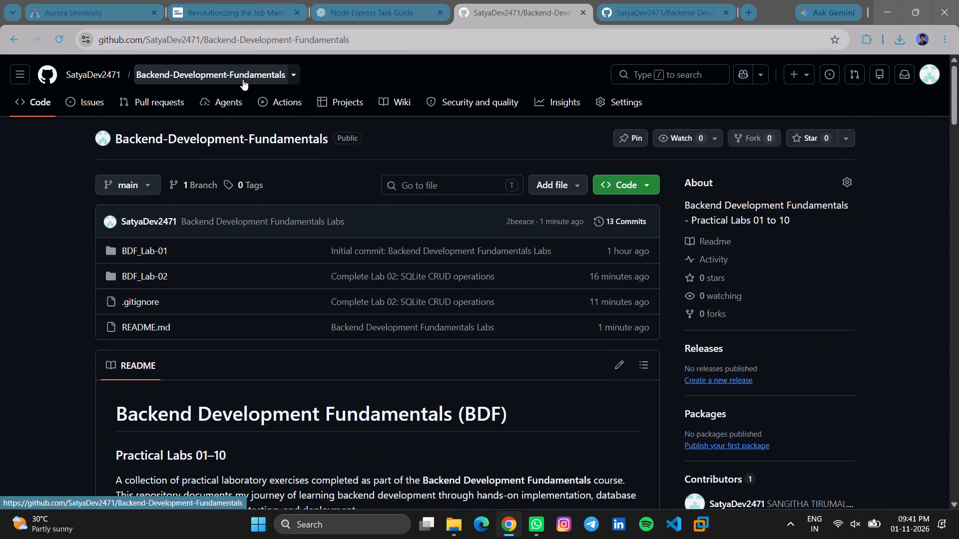
{"action": "left_click", "coordinate": [319, 32]}
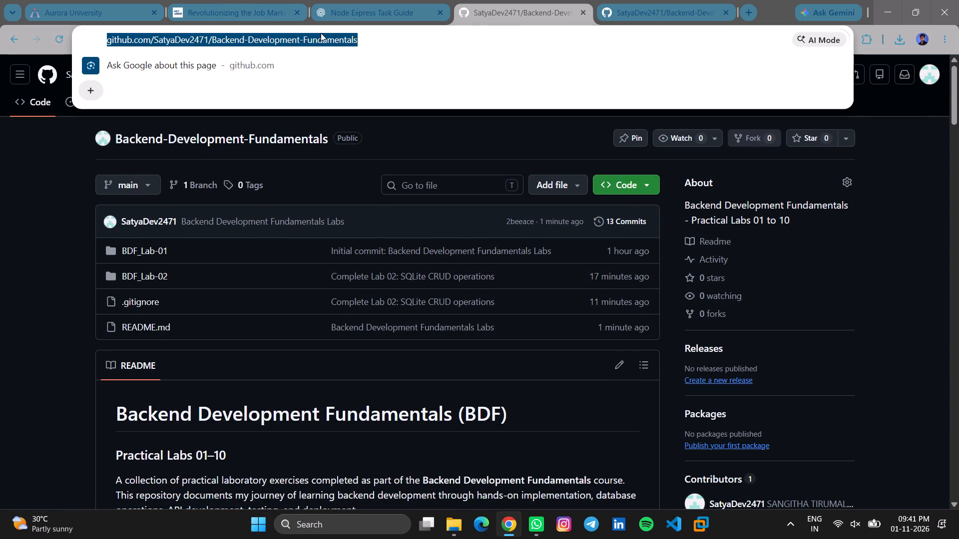
{"action": "key", "text": "ctrl+c"}
{"action": "key", "text": "super+v"}
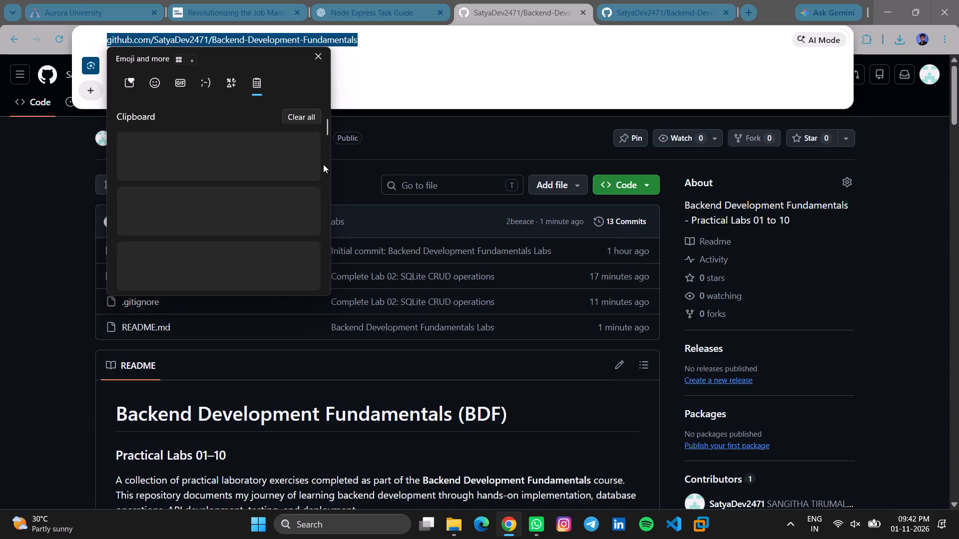
{"action": "left_click", "coordinate": [302, 162]}
{"action": "scroll", "coordinate": [226, 198], "scroll_direction": "down", "scroll_amount": 10}
{"action": "scroll", "coordinate": [226, 198], "scroll_direction": "up", "scroll_amount": 12}
{"action": "left_click", "coordinate": [304, 111]}
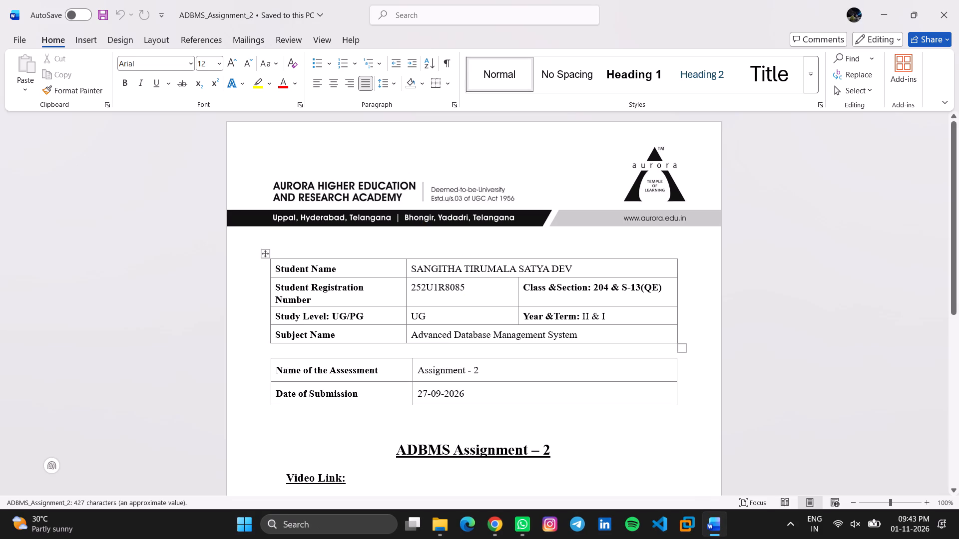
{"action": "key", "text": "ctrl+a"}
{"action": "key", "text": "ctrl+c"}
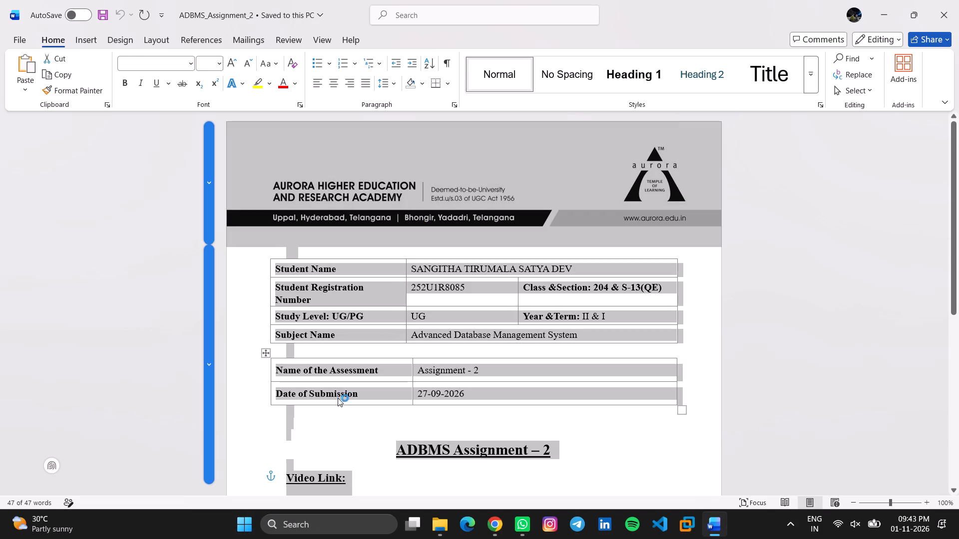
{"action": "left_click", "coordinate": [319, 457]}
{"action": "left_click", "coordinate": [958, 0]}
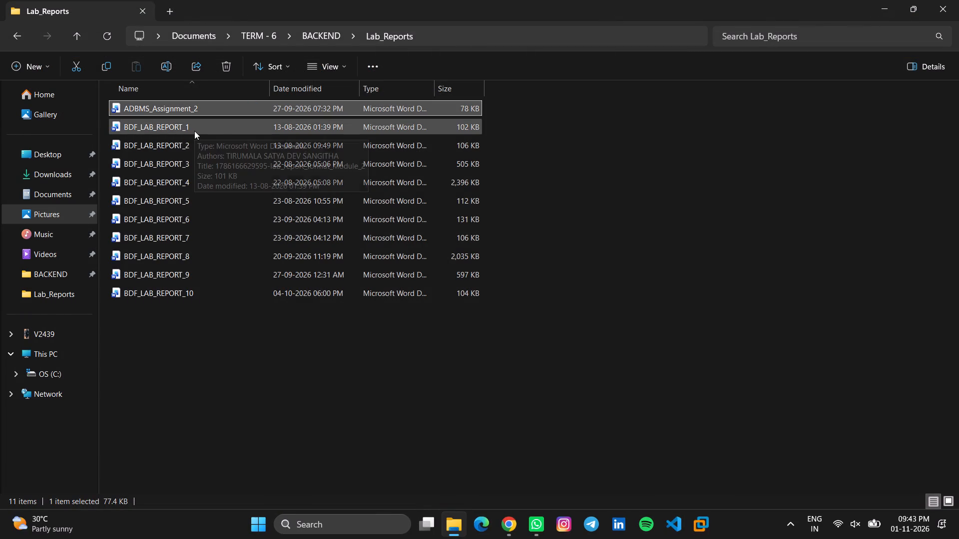
Open BDF_LAB_REPORT_1 from the Lab_Reports folder and delete its entire content.
{"action": "double_click", "coordinate": [175, 125]}
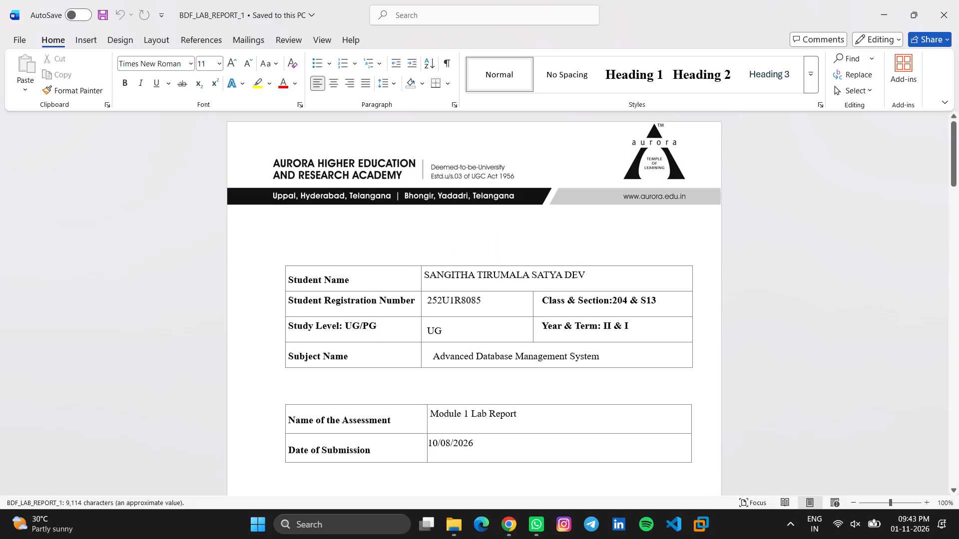
{"action": "key", "text": "ctrl+a"}
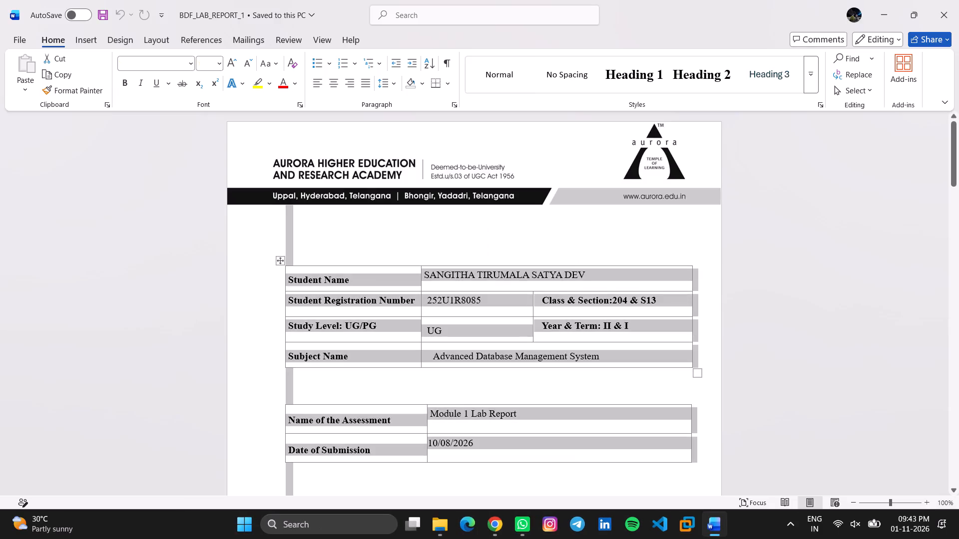
{"action": "key", "text": "BackSpace"}
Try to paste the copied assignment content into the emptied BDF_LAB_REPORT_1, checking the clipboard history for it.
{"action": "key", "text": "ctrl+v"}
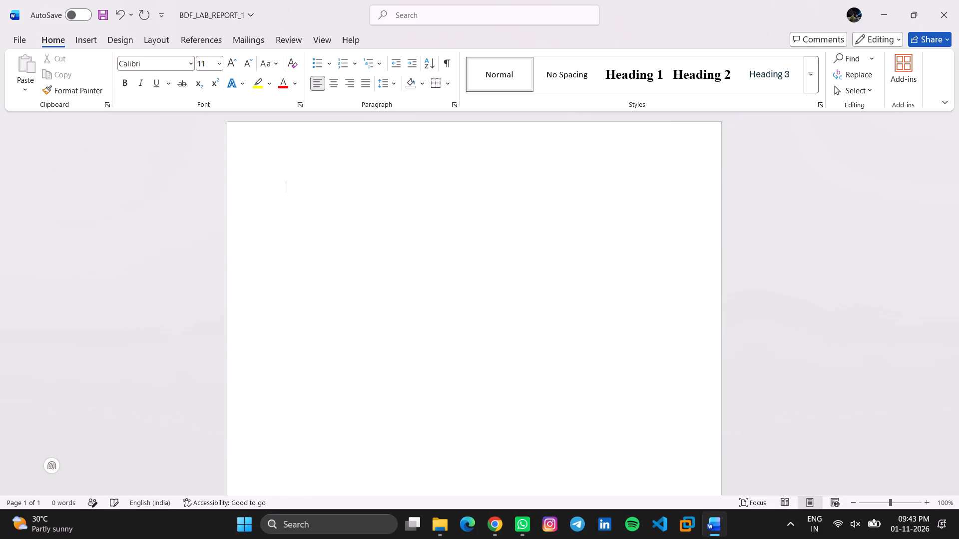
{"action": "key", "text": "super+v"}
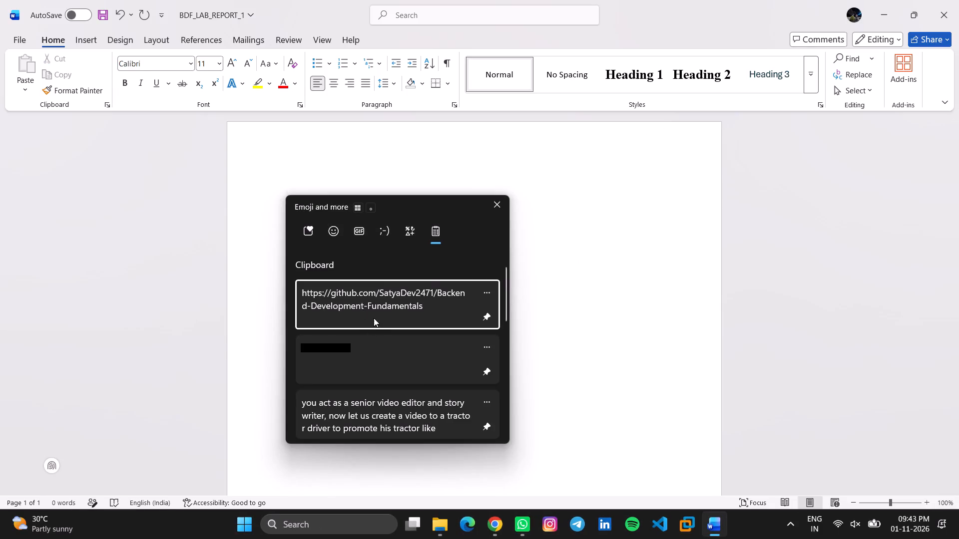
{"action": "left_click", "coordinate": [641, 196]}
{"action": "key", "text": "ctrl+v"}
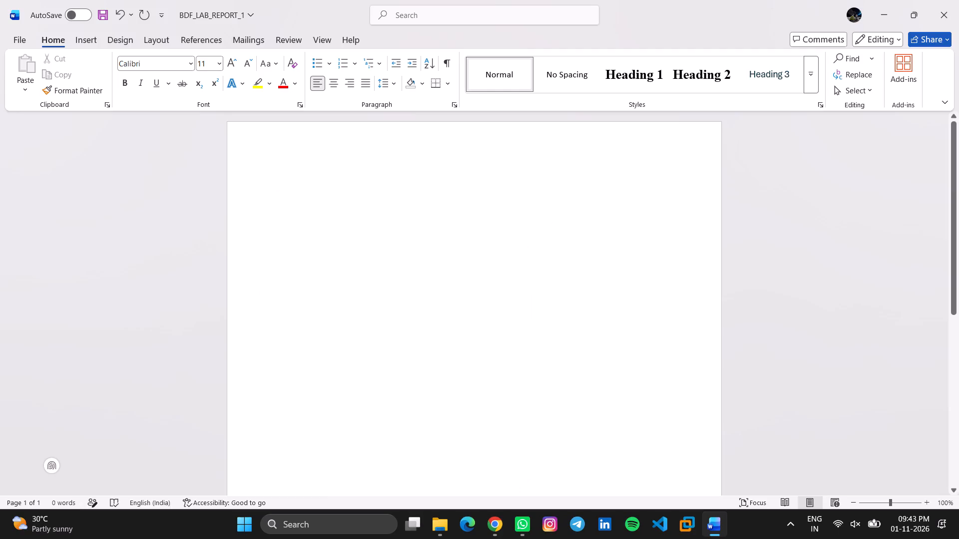
Open ADBMS_Assignment_2 from the Lab_Reports folder, copy its entire content and paste it into the empty BDF_LAB_REPORT_1.
{"action": "key", "text": "alt+Tab"}
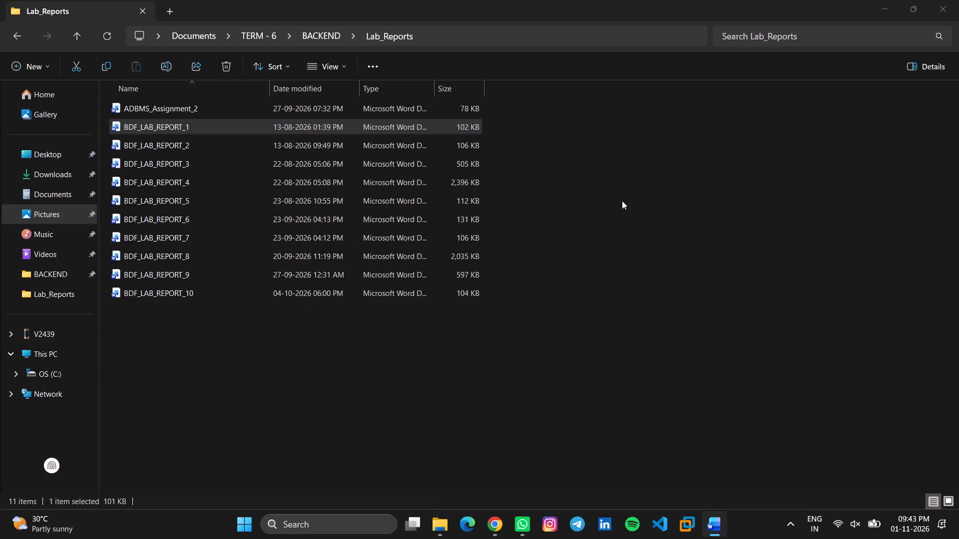
{"action": "double_click", "coordinate": [182, 105]}
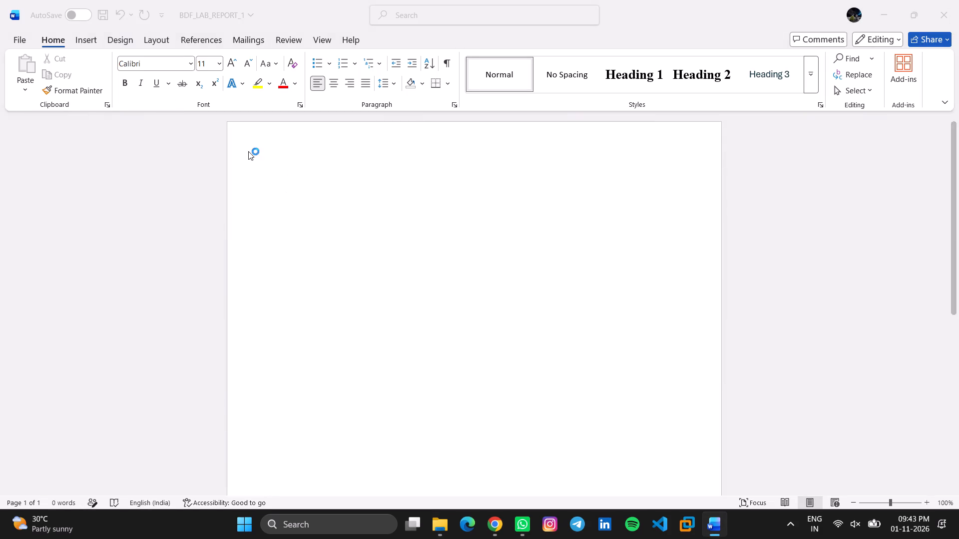
{"action": "key", "text": "ctrl+a"}
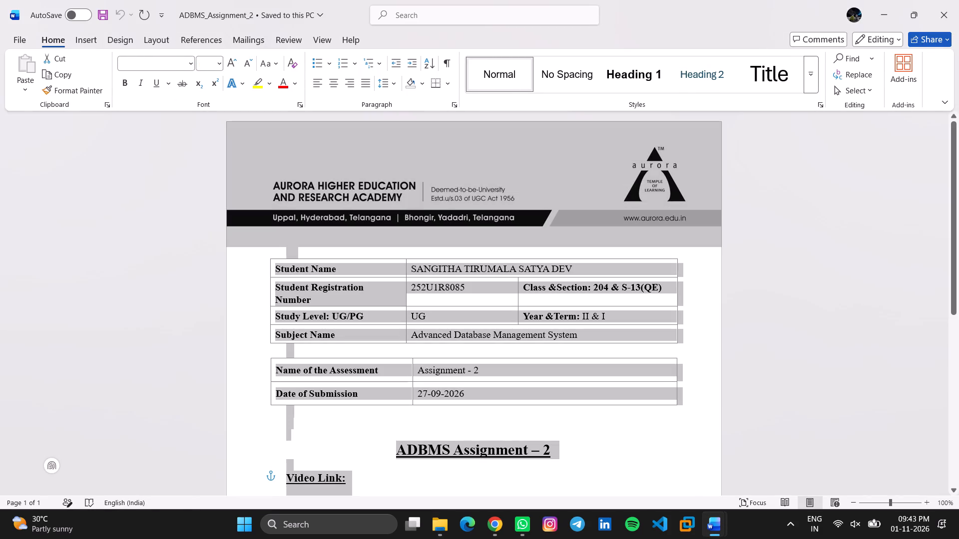
{"action": "key", "text": "ctrl+c"}
{"action": "key", "text": "ctrl+c"}
{"action": "key", "text": "ctrl+c"}
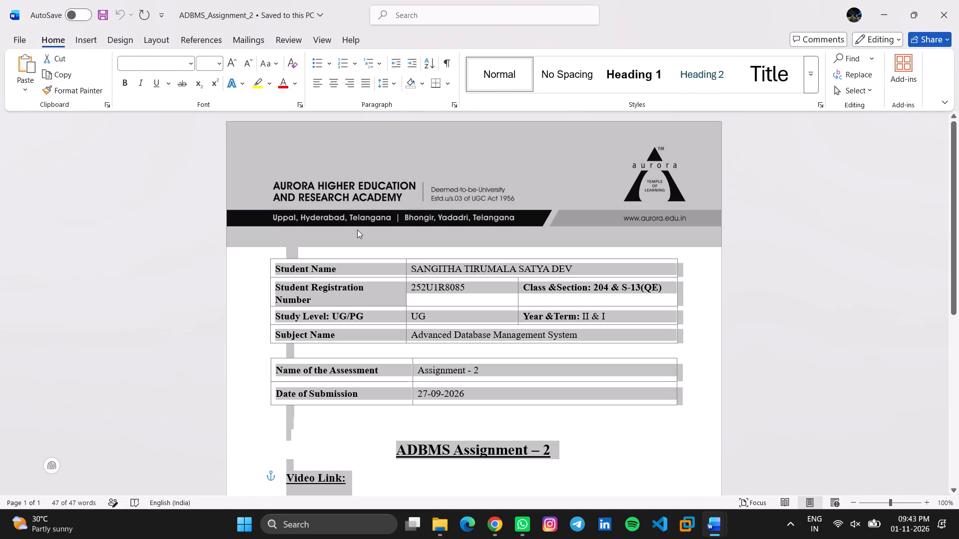
{"action": "key", "text": "alt+Tab"}
{"action": "key", "text": "ctrl+v"}
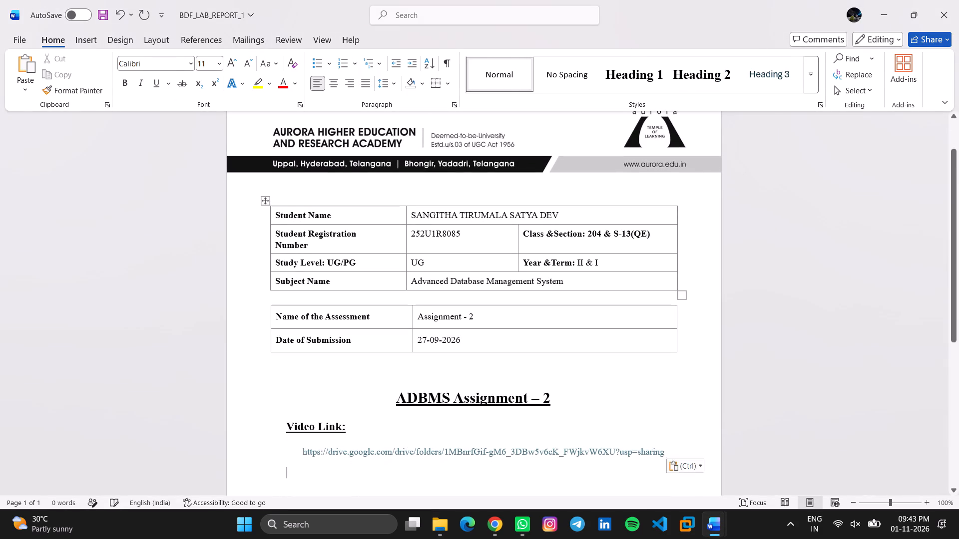
Change the heading above the web link in BDF_LAB_REPORT_1 to "GitHub Link:".
{"action": "scroll", "coordinate": [386, 263], "scroll_direction": "down", "scroll_amount": 3}
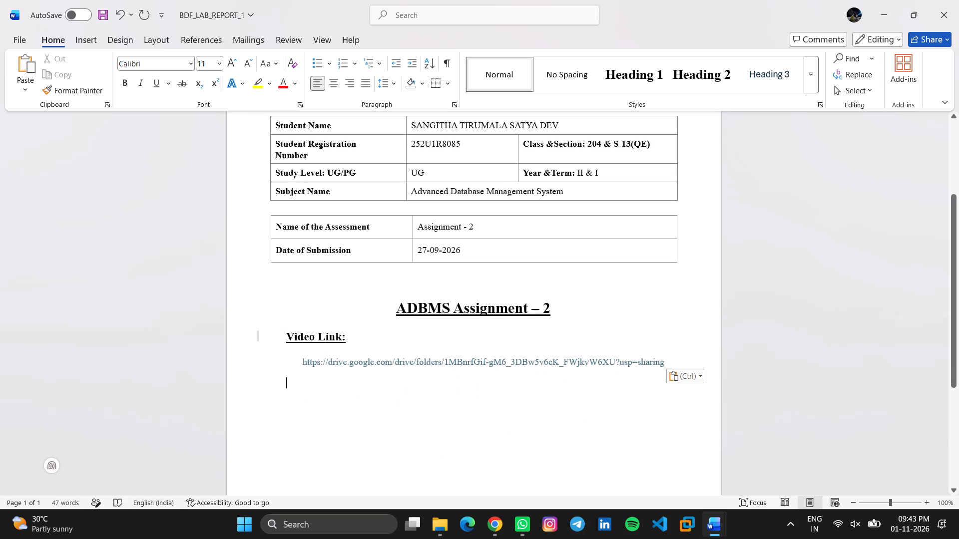
{"action": "left_click_drag", "start_coordinate": [313, 339], "coordinate": [283, 335]}
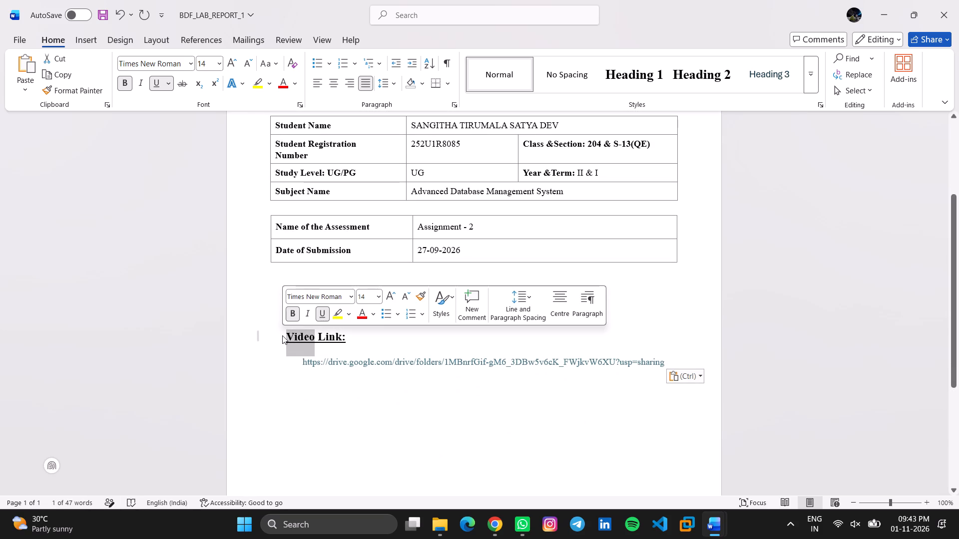
{"action": "key", "text": "shift+r"}
{"action": "type", "text": "eprosito"}
{"action": "key", "text": "BackSpace"}
{"action": "key", "text": "BackSpace"}
{"action": "key", "text": "BackSpace"}
{"action": "key", "text": "BackSpace"}
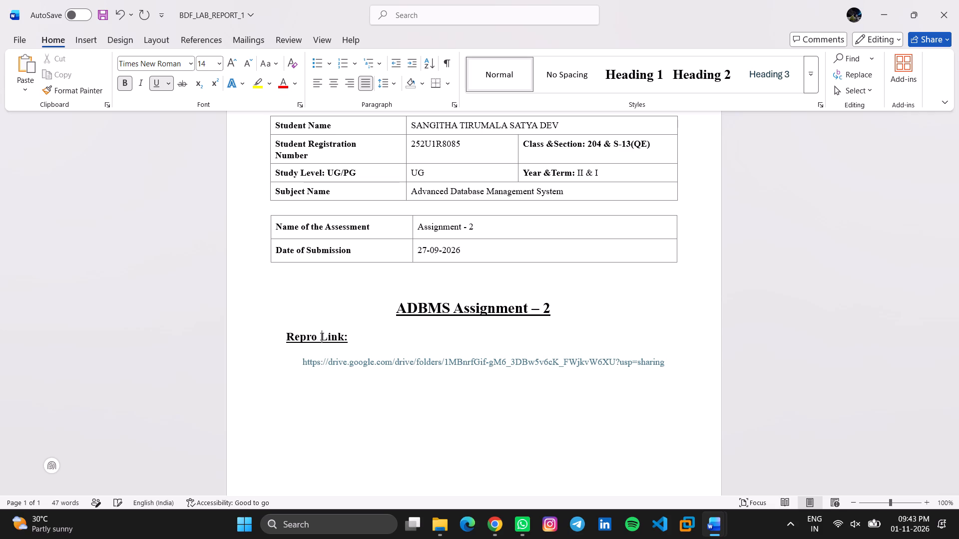
{"action": "key", "text": "BackSpace"}
{"action": "key", "text": "BackSpace"}
{"action": "key", "text": "BackSpace"}
{"action": "key", "text": "BackSpace"}
{"action": "key", "text": "BackSpace"}
{"action": "key", "text": "shift+g"}
{"action": "type", "text": "it"}
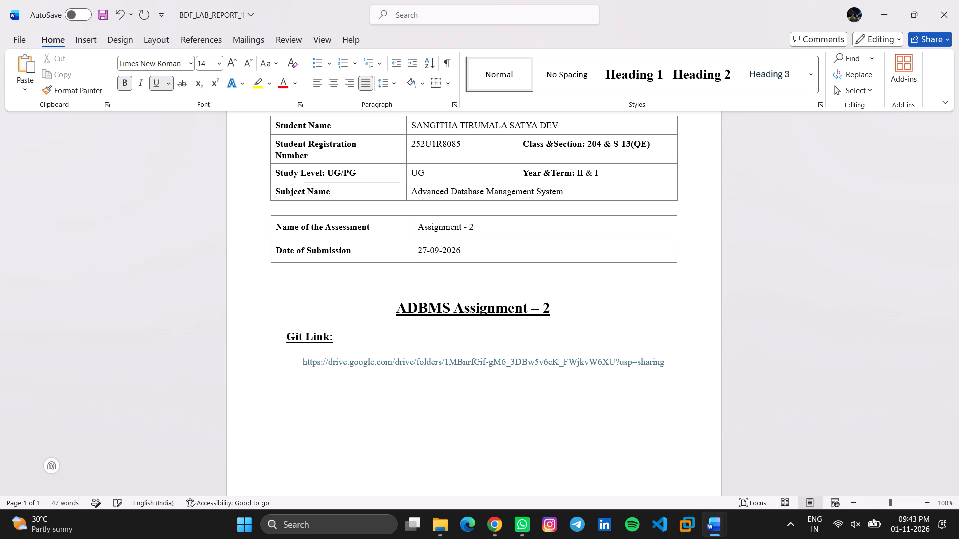
{"action": "type", "text": "Hub"}
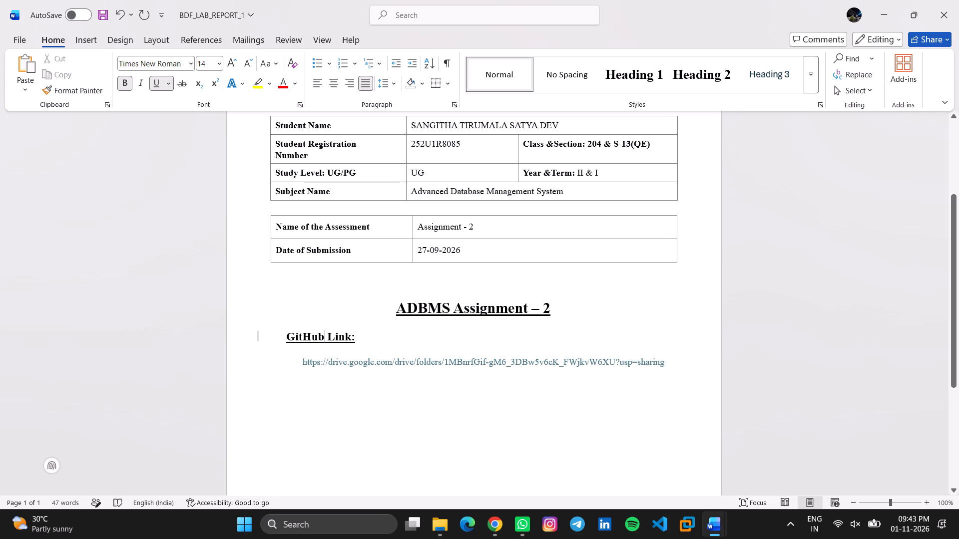
Replace the wording before the dash in the centred document title with "BDF Lab Report".
{"action": "left_click_drag", "start_coordinate": [451, 306], "coordinate": [426, 303]}
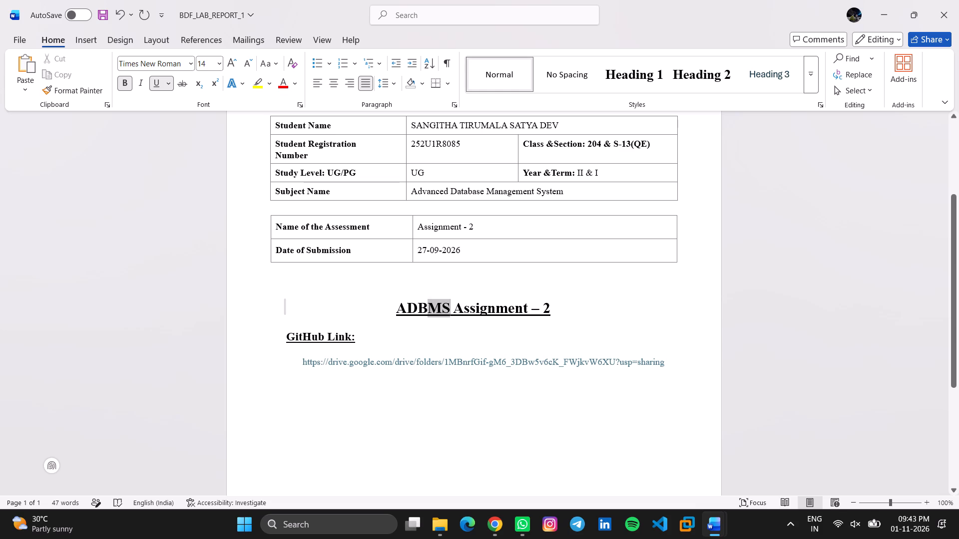
{"action": "left_click_drag", "start_coordinate": [426, 303], "coordinate": [398, 303]}
{"action": "type", "text": "BDF"}
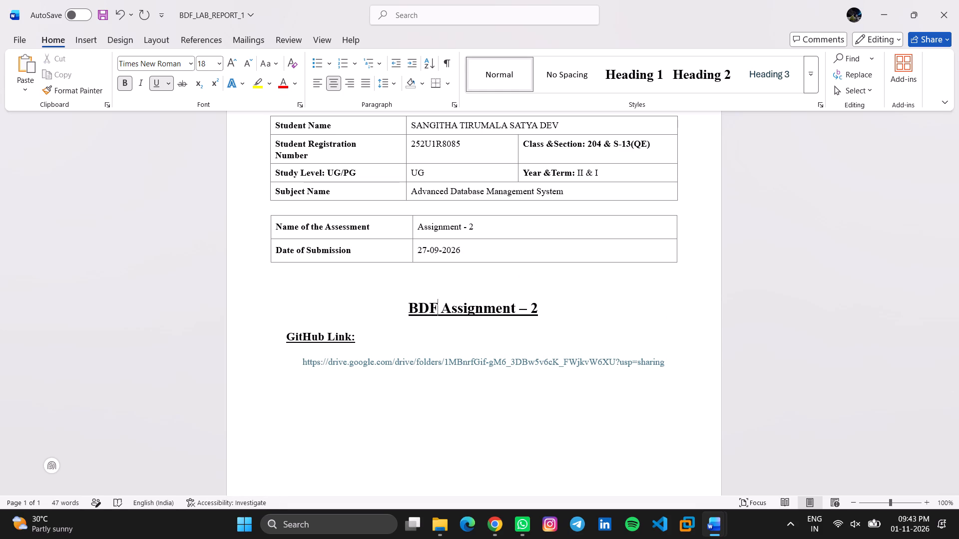
{"action": "key", "text": "Right"}
{"action": "key", "text": "Delete"}
{"action": "key", "text": "Delete"}
{"action": "key", "text": "Delete"}
{"action": "key", "text": "Delete"}
{"action": "key", "text": "Delete"}
{"action": "key", "text": "Delete"}
{"action": "key", "text": "Delete"}
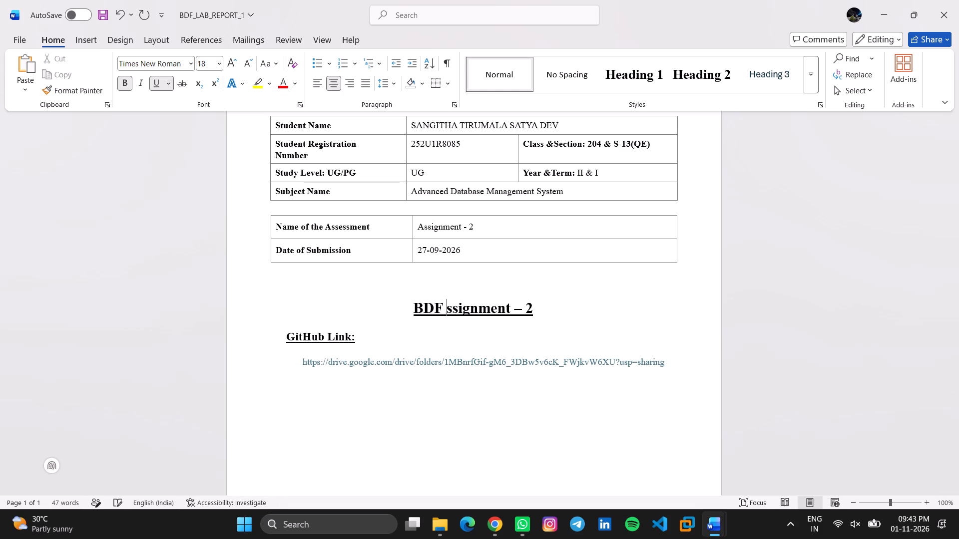
{"action": "key", "text": "Delete"}
{"action": "key", "text": "Delete"}
{"action": "key", "text": "Delete"}
{"action": "key", "text": "shift+l"}
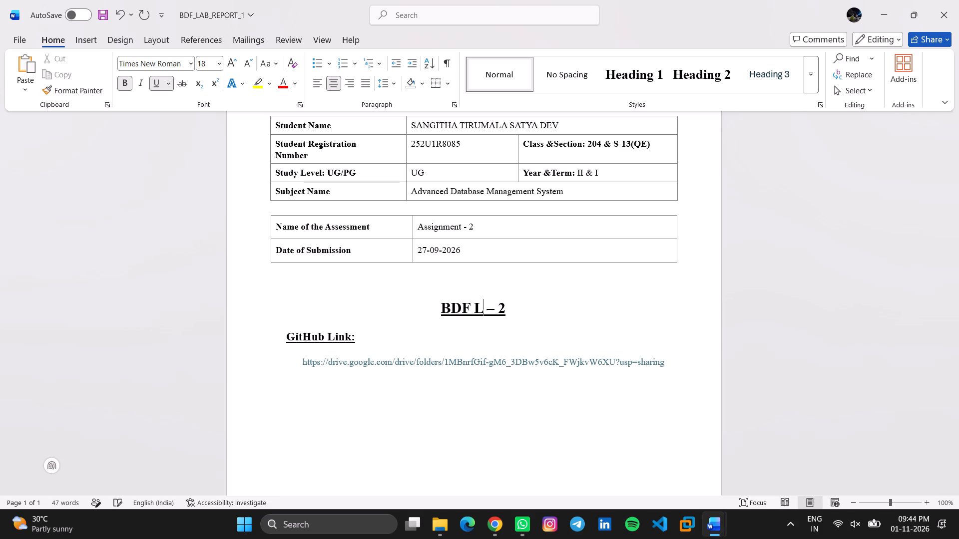
{"action": "type", "text": "ab"}
{"action": "key", "text": "space"}
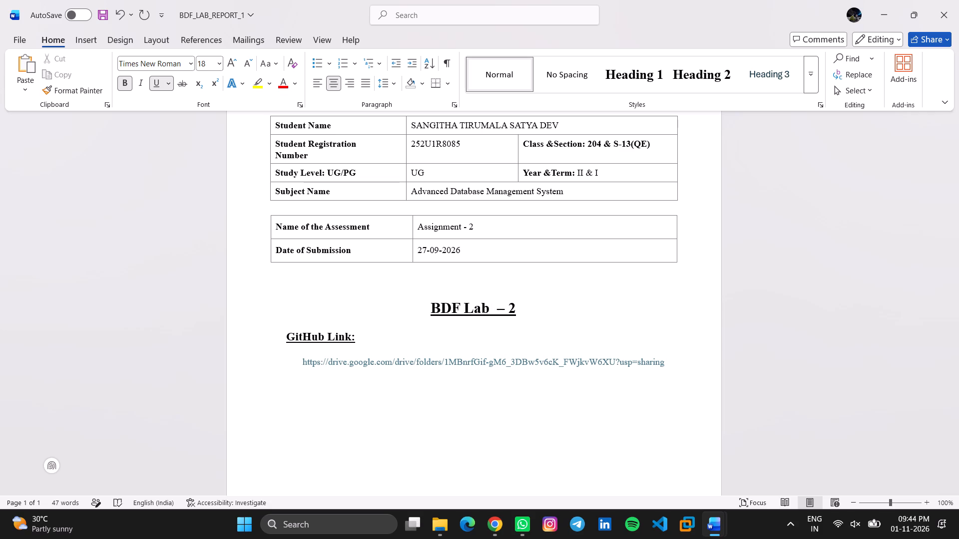
{"action": "type", "text": "Report"}
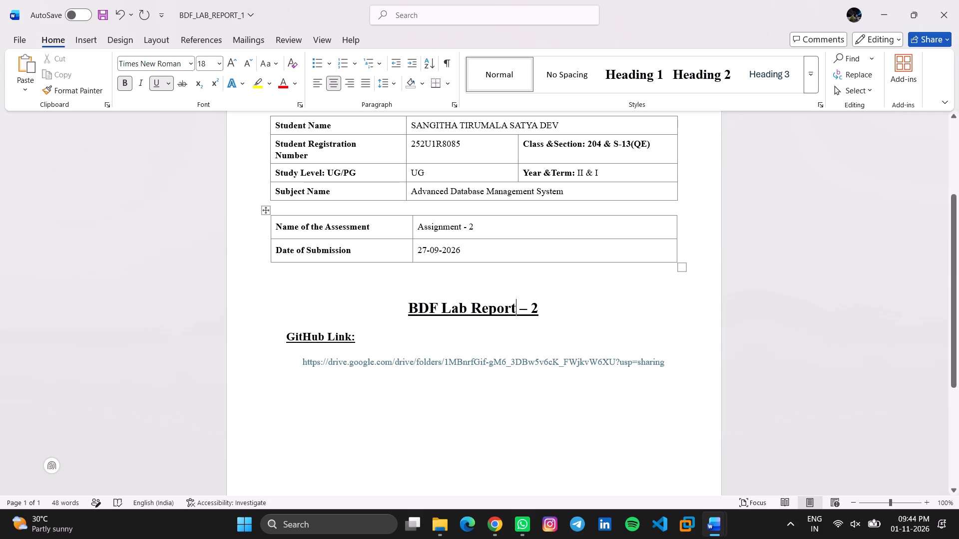
Replace the word "Assignment" in the Name of the Assessment row with "Lab Report".
{"action": "left_click_drag", "start_coordinate": [461, 230], "coordinate": [415, 227]}
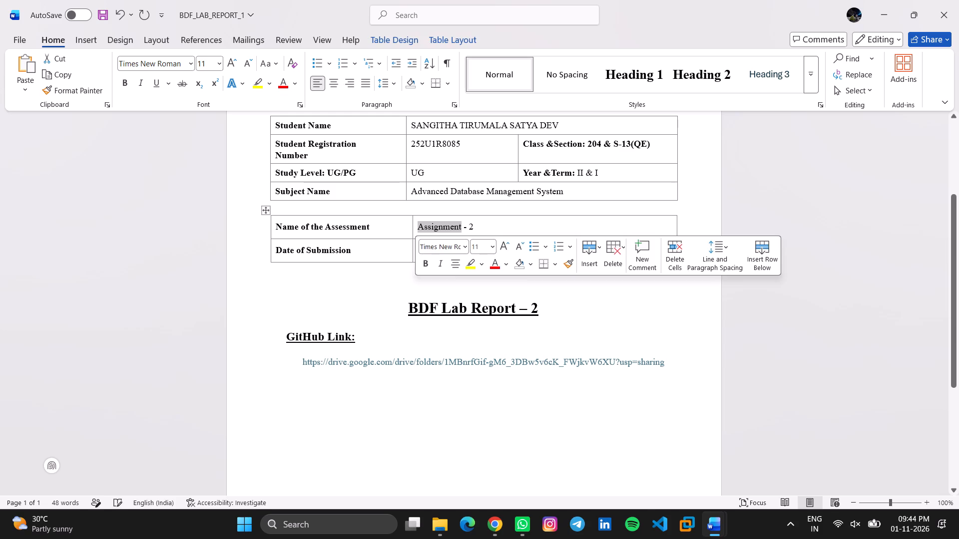
{"action": "type", "text": "Lab Report"}
Replace the Subject Name in the student details table with "Backend Development Fundamentals".
{"action": "scroll", "coordinate": [461, 204], "scroll_direction": "up", "scroll_amount": 2}
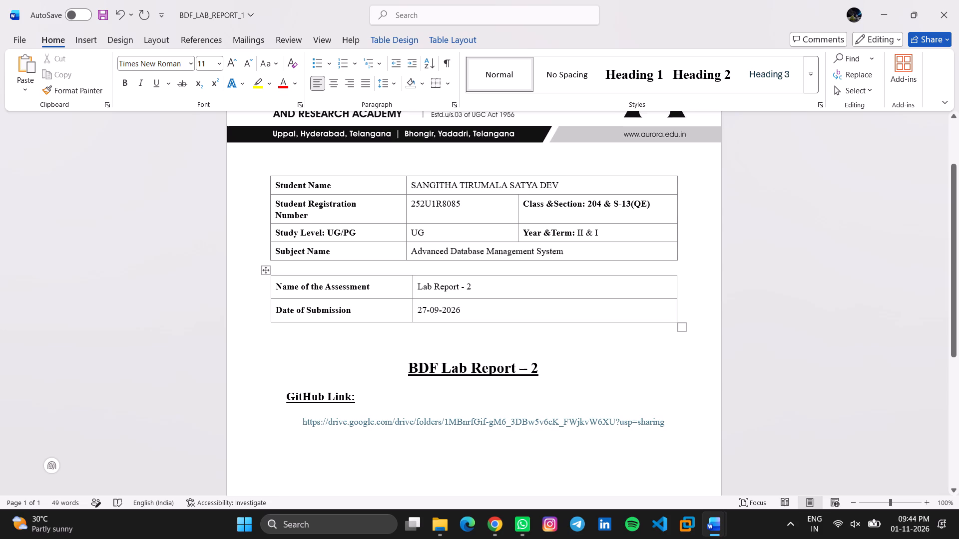
{"action": "left_click_drag", "start_coordinate": [567, 250], "coordinate": [418, 249]}
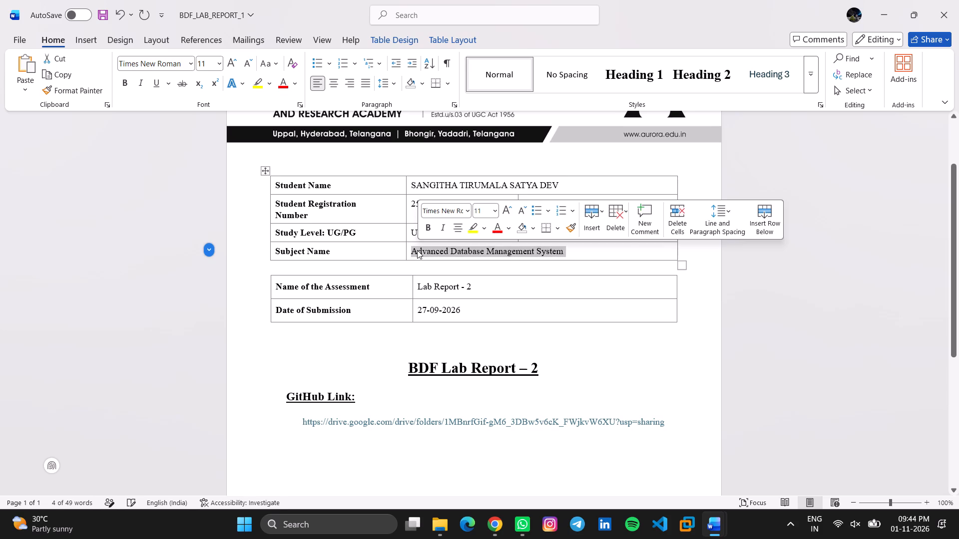
{"action": "type", "text": "Bac"}
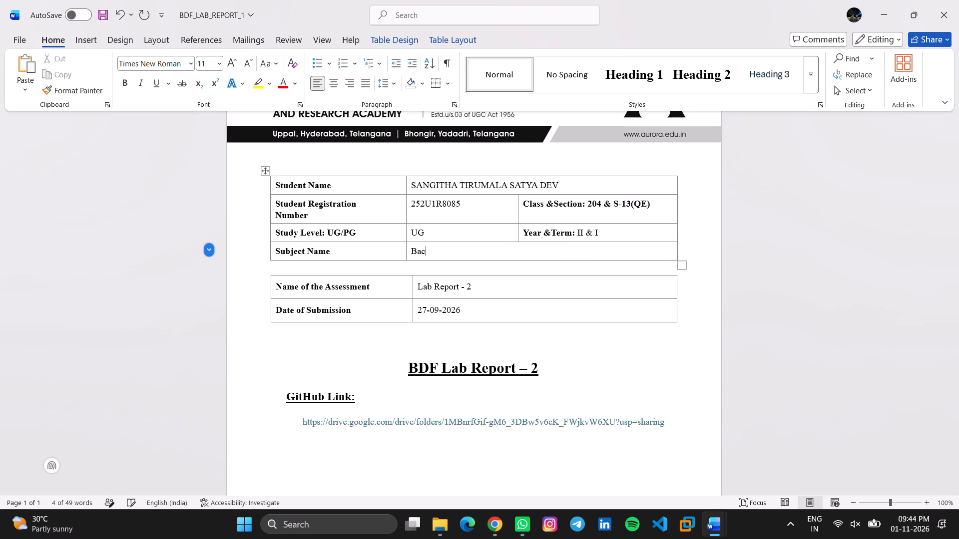
{"action": "type", "text": "kend"}
{"action": "key", "text": "space"}
{"action": "type", "text": "Developmant"}
{"action": "key", "text": "space"}
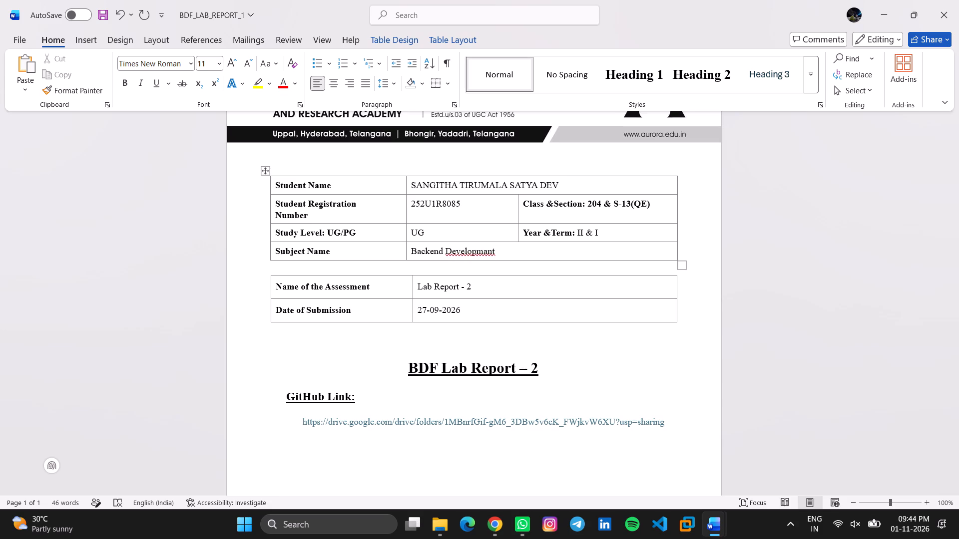
{"action": "key", "text": "BackSpace"}
{"action": "key", "text": "BackSpace"}
{"action": "key", "text": "BackSpace"}
{"action": "key", "text": "BackSpace"}
{"action": "type", "text": "ent"}
{"action": "key", "text": "space"}
{"action": "type", "text": "Fundamentals"}
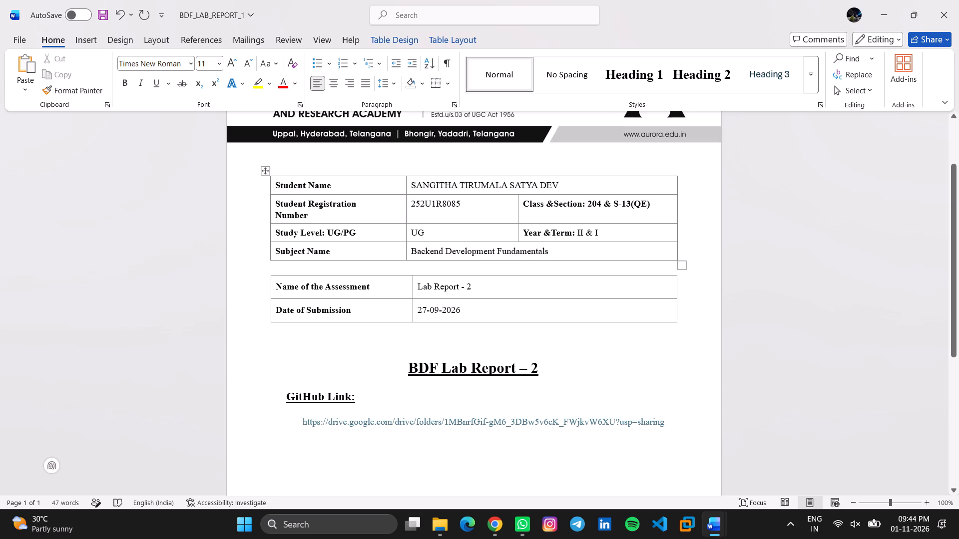
Set the Date of Submission in the assessment table to 01-11-2026.
{"action": "left_click_drag", "start_coordinate": [465, 311], "coordinate": [421, 310]}
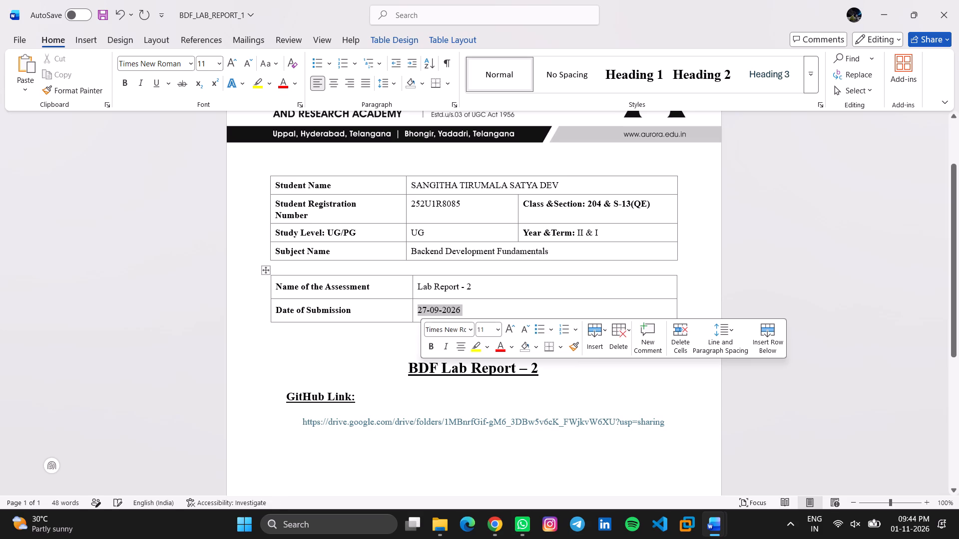
{"action": "key", "text": "BackSpace"}
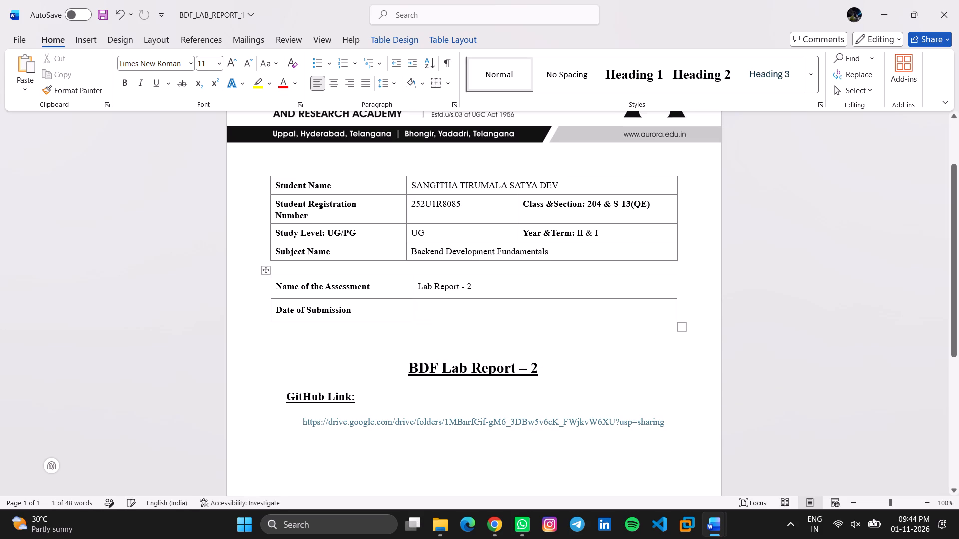
{"action": "type", "text": "01"}
{"action": "key", "text": "minus"}
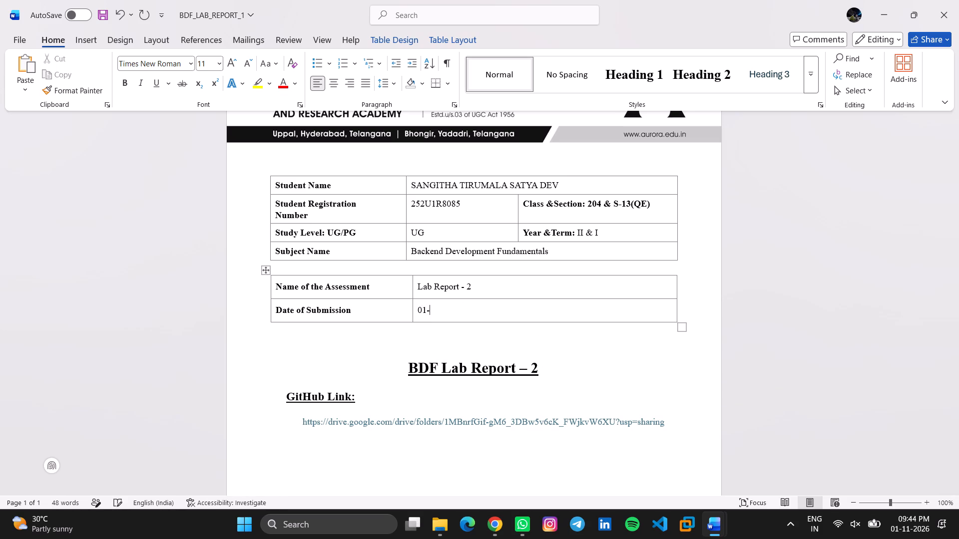
{"action": "type", "text": "11"}
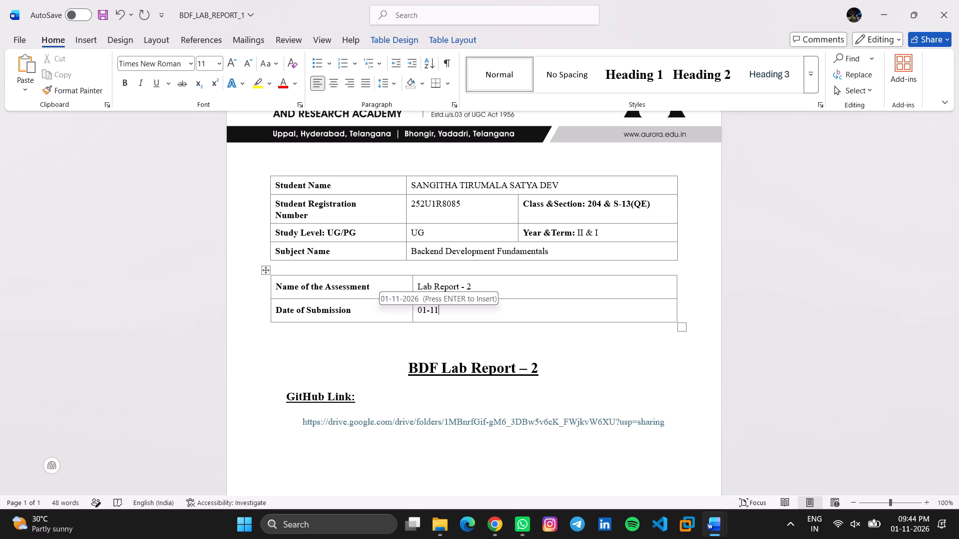
{"action": "key", "text": "Return"}
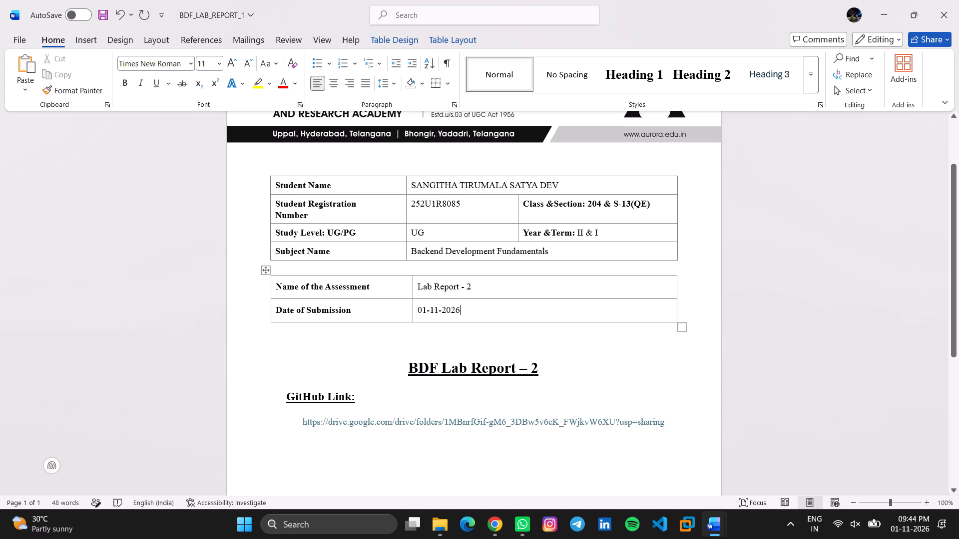
Replace the Google Drive link under "GitHub Link:" with the Backend-Development-Fundamentals repository URL from the clipboard history.
{"action": "left_click_drag", "start_coordinate": [673, 424], "coordinate": [389, 409]}
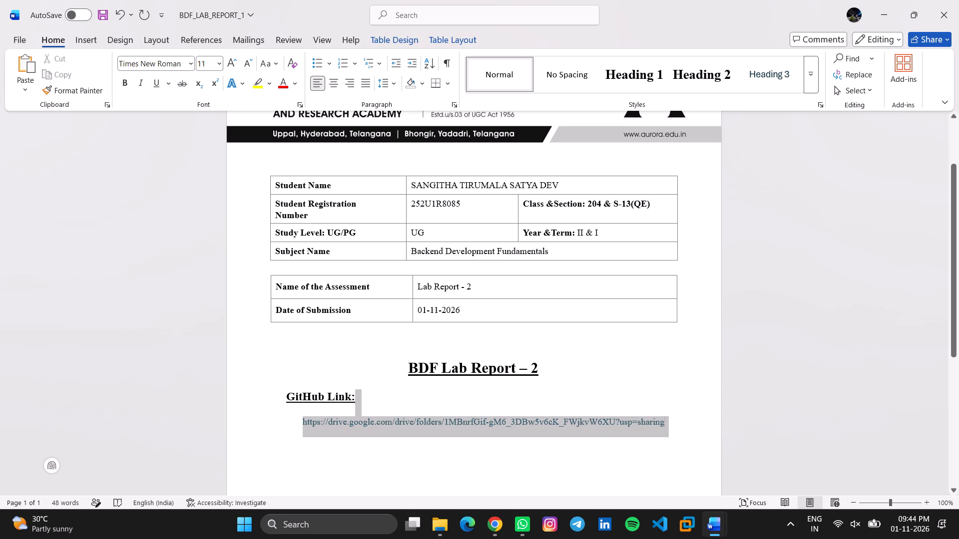
{"action": "left_click_drag", "start_coordinate": [389, 409], "coordinate": [319, 423]}
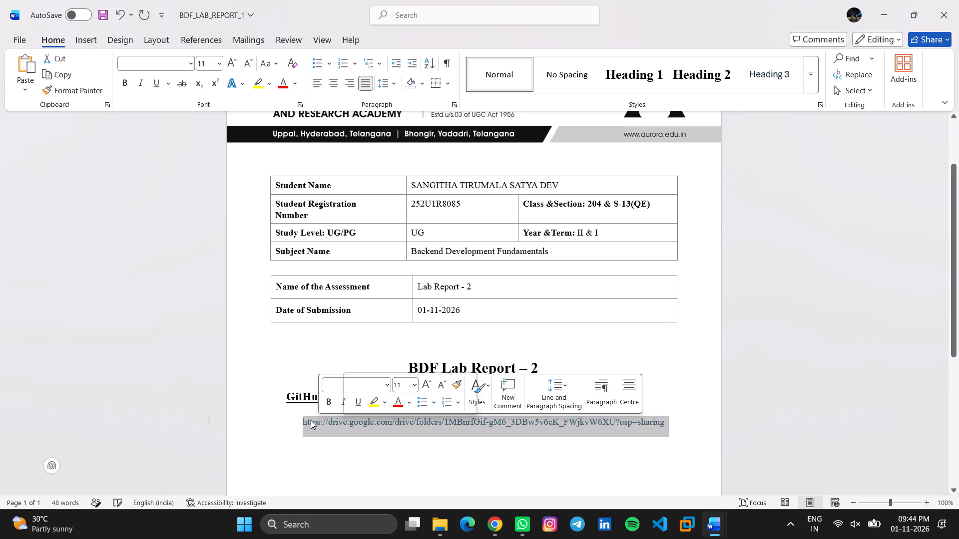
{"action": "key", "text": "super+v"}
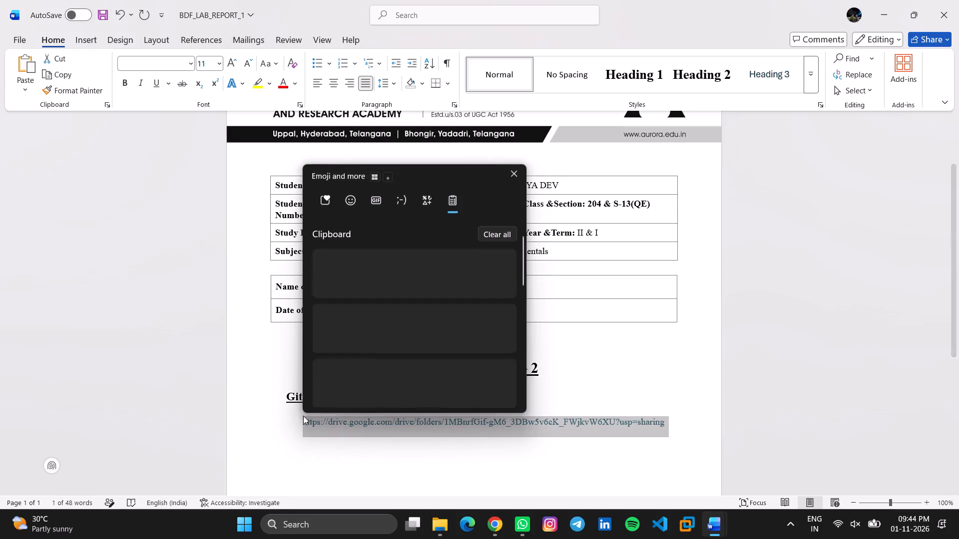
{"action": "left_click", "coordinate": [378, 331]}
{"action": "key", "text": "ctrl+v"}
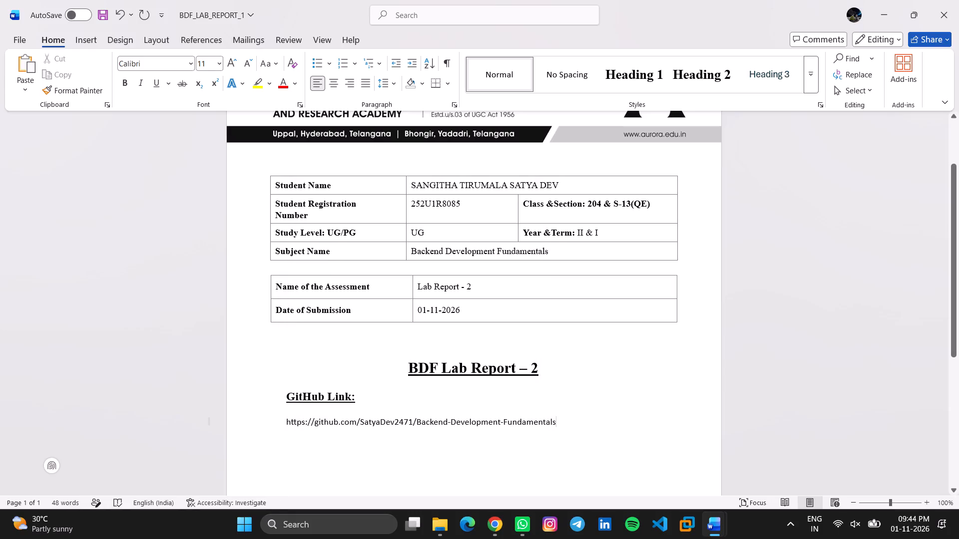
Indent the pasted repository URL and enlarge its font size to 14.
{"action": "left_click_drag", "start_coordinate": [560, 425], "coordinate": [294, 423]}
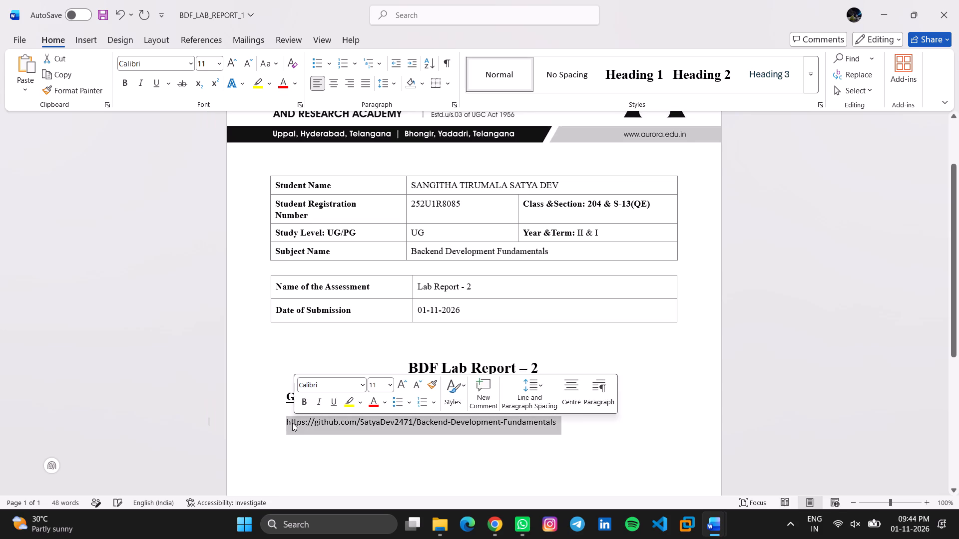
{"action": "key", "text": "Tab"}
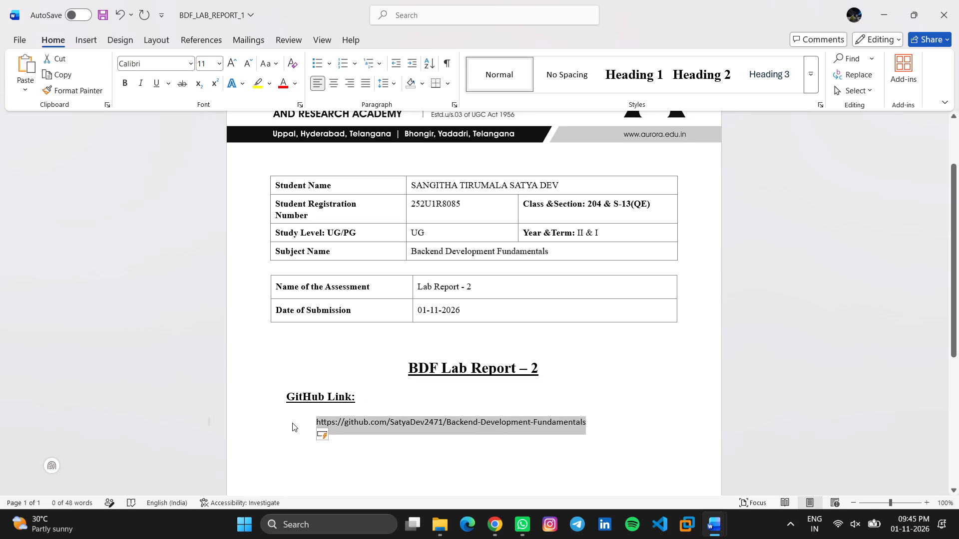
{"action": "left_click", "coordinate": [238, 65]}
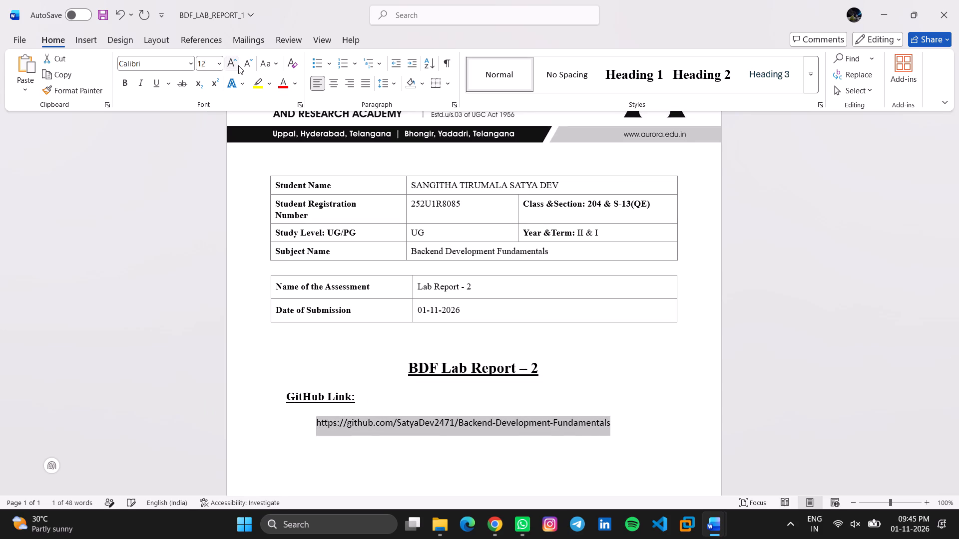
{"action": "left_click", "coordinate": [238, 65]}
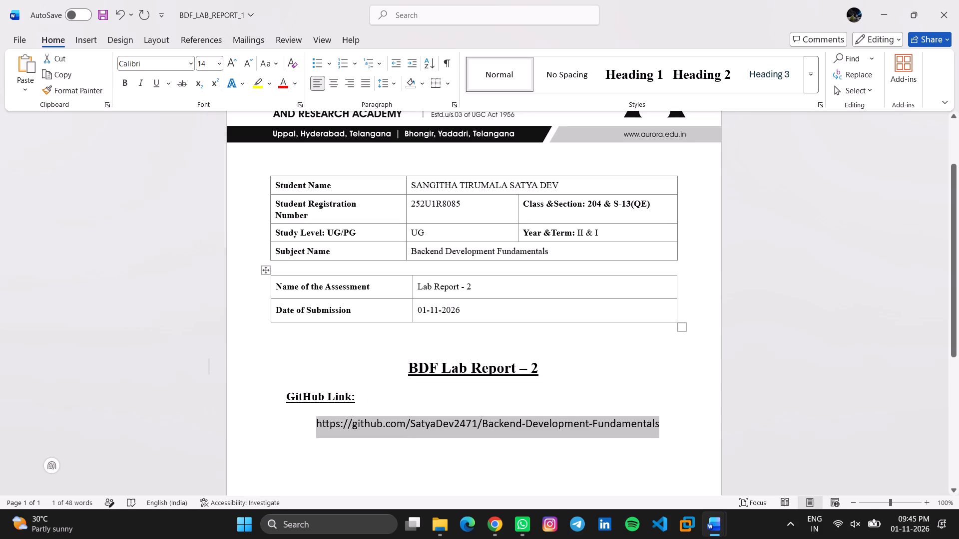
Turn the repository URL text into a hyperlink to that same address.
{"action": "key", "text": "ctrl+k"}
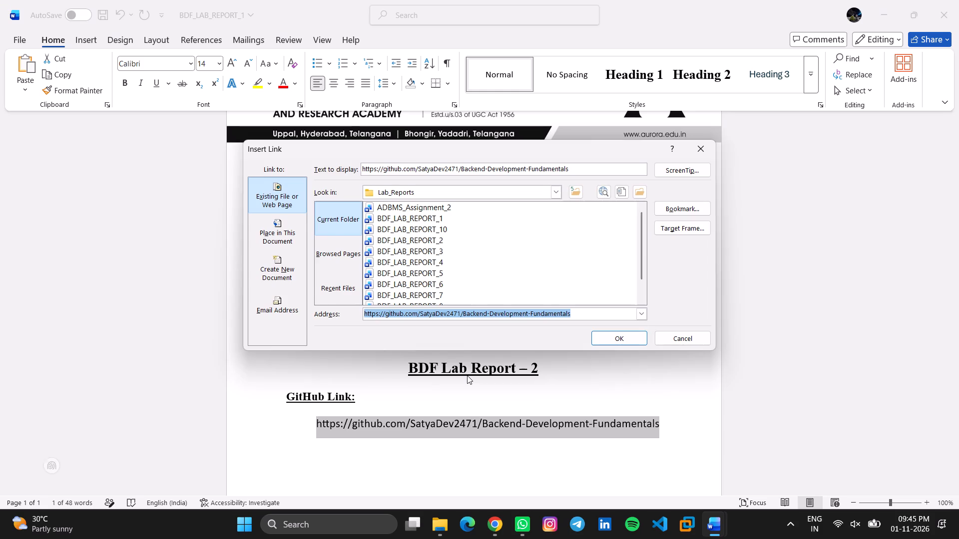
{"action": "key", "text": "Return"}
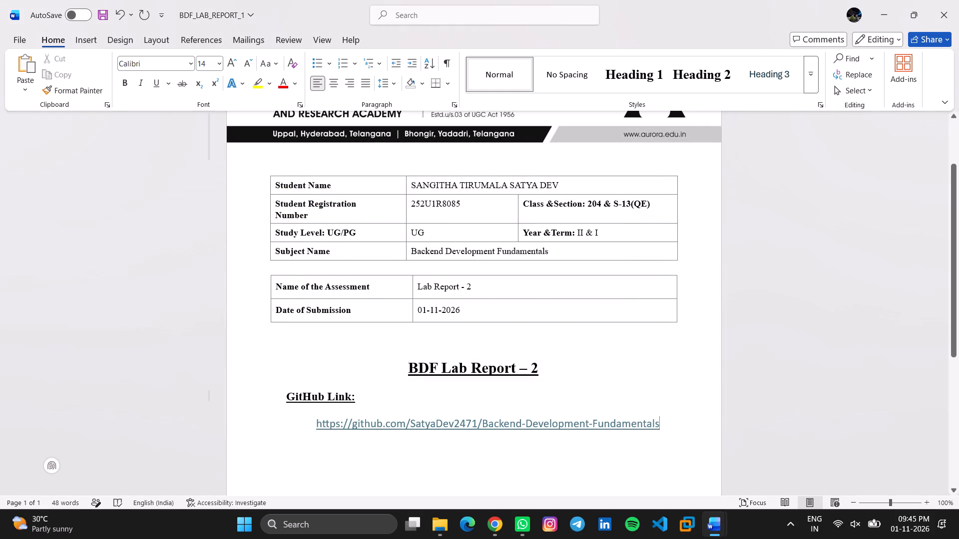
Switch to Chrome, open GitHub and look at the options for creating new items to check their wording.
{"action": "key", "text": "alt+Tab"}
{"action": "key", "text": "alt+Tab"}
{"action": "key", "text": "alt+Tab"}
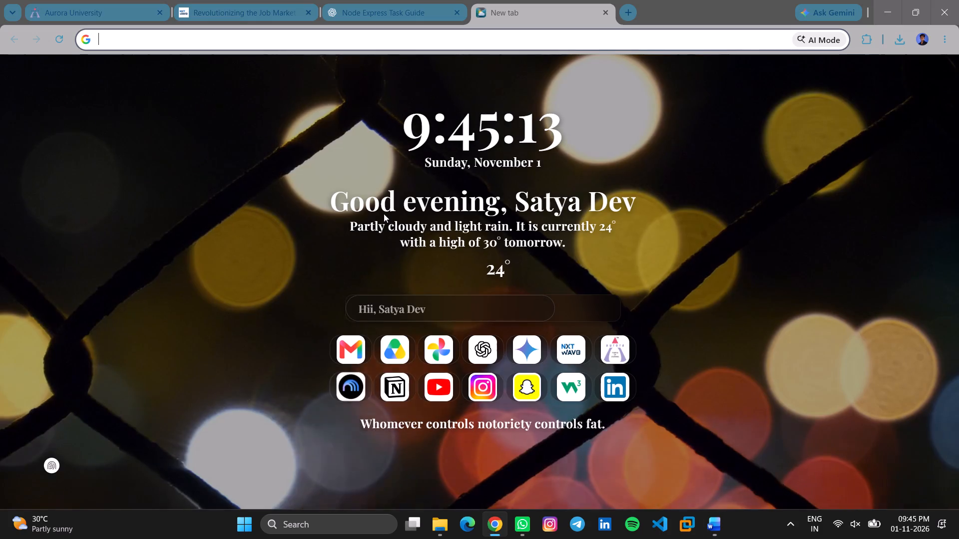
{"action": "type", "text": "git"}
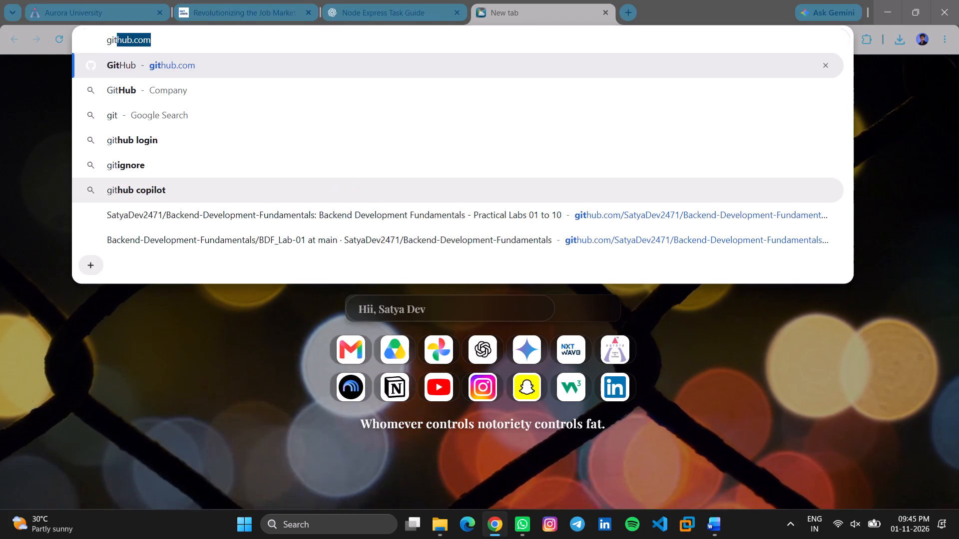
{"action": "key", "text": "Return"}
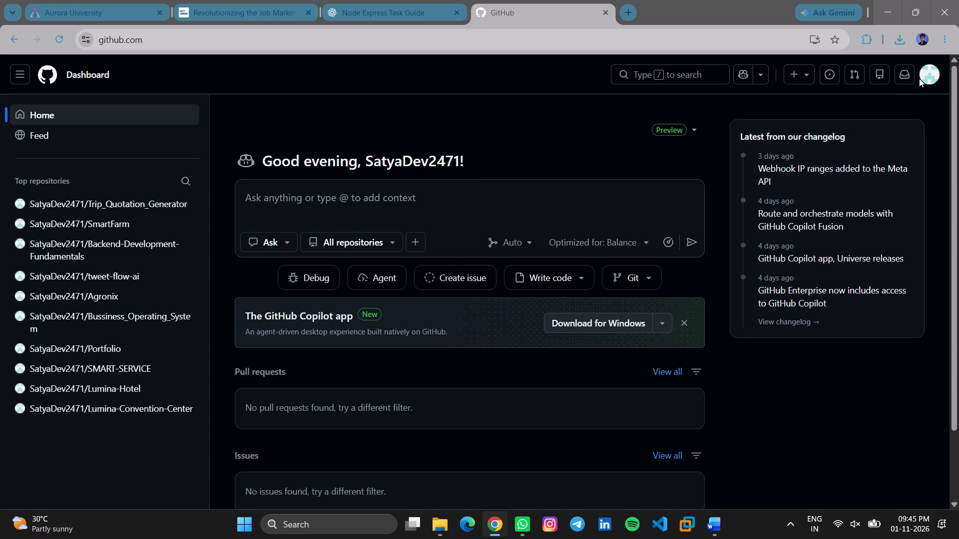
{"action": "left_click", "coordinate": [806, 75]}
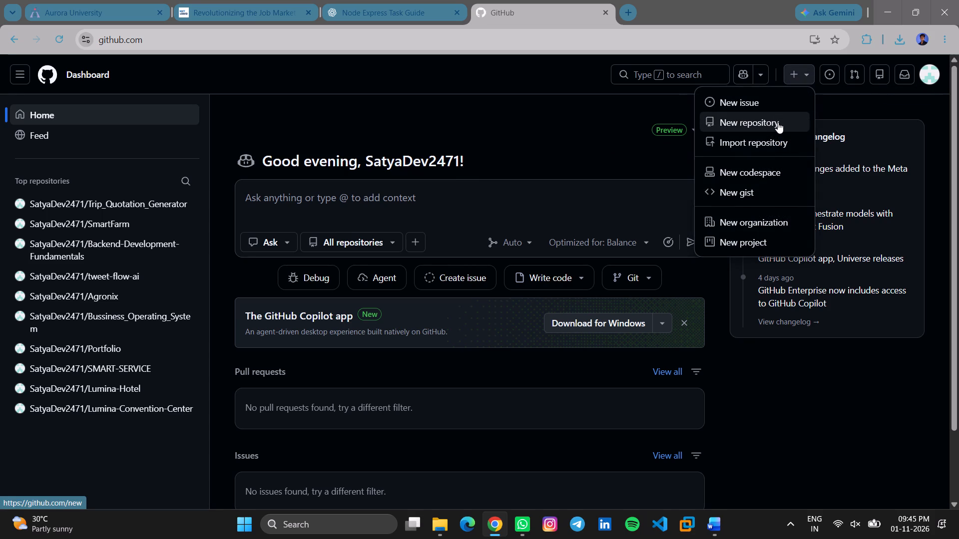
Back in Word, insert "Repository" into the link heading so it reads "GitHub Repository Link:".
{"action": "key", "text": "alt+Tab"}
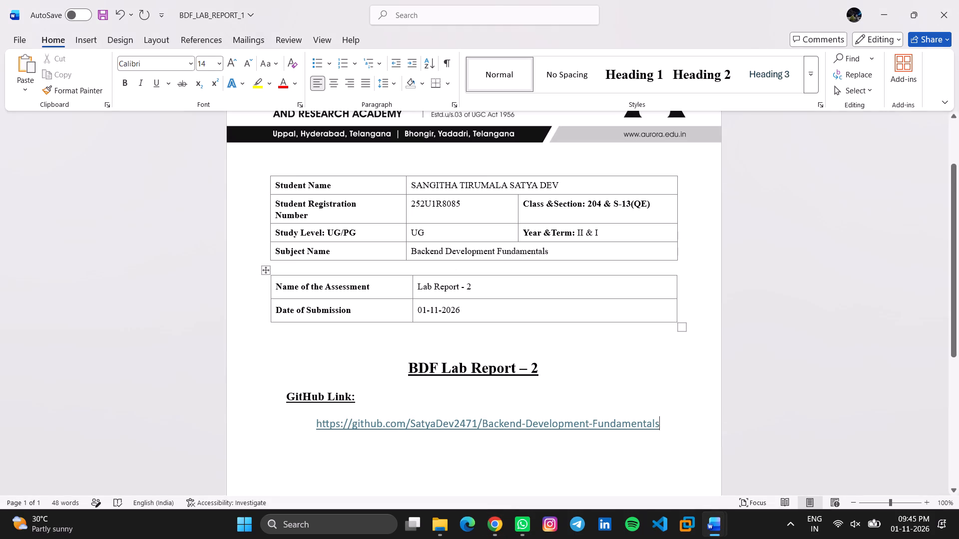
{"action": "left_click", "coordinate": [328, 399]}
{"action": "type", "text": "Repository"}
{"action": "key", "text": "space"}
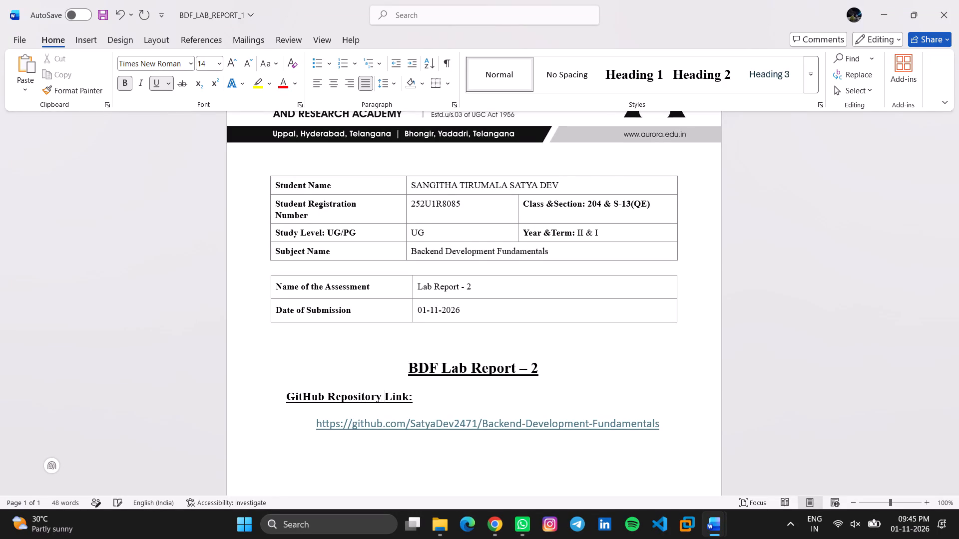
Duplicate the "GitHub Repository Link:" heading and its hyperlink below the original, separated by a blank line.
{"action": "scroll", "coordinate": [373, 432], "scroll_direction": "down", "scroll_amount": 1}
{"action": "left_click", "coordinate": [375, 432]}
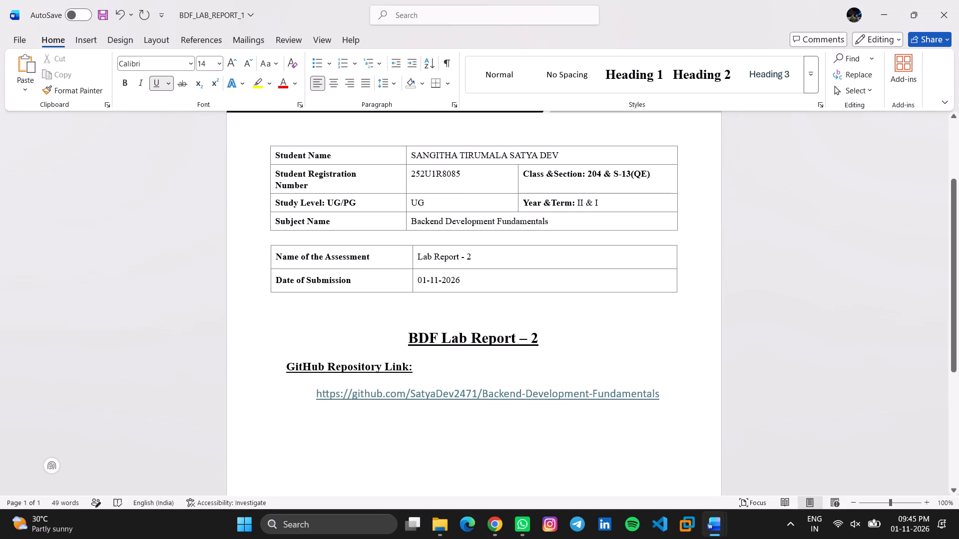
{"action": "left_click", "coordinate": [676, 398]}
{"action": "key", "text": "Return"}
{"action": "key", "text": "BackSpace"}
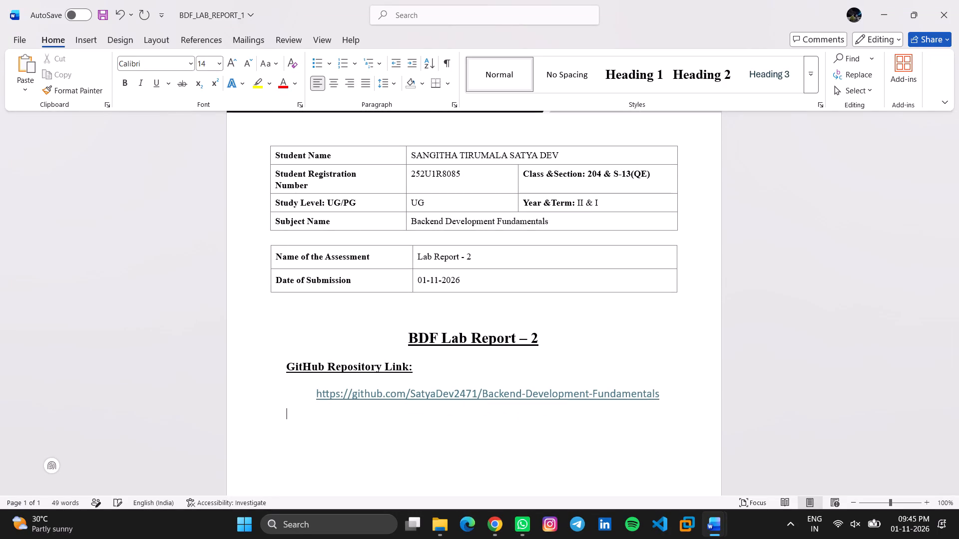
{"action": "left_click", "coordinate": [659, 401]}
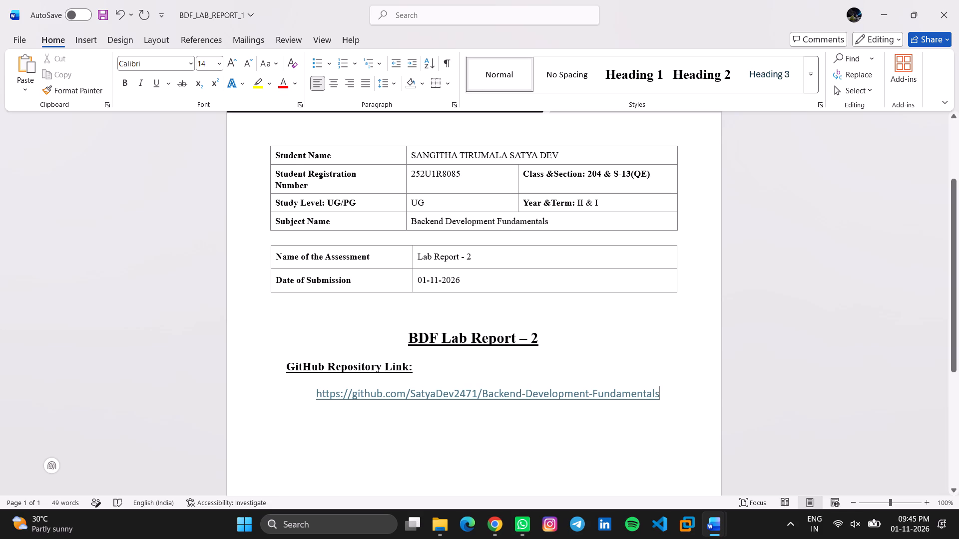
{"action": "left_click_drag", "start_coordinate": [662, 395], "coordinate": [295, 376]}
{"action": "key", "text": "ctrl+c"}
{"action": "left_click", "coordinate": [302, 413]}
{"action": "key", "text": "Return"}
{"action": "key", "text": "ctrl+v"}
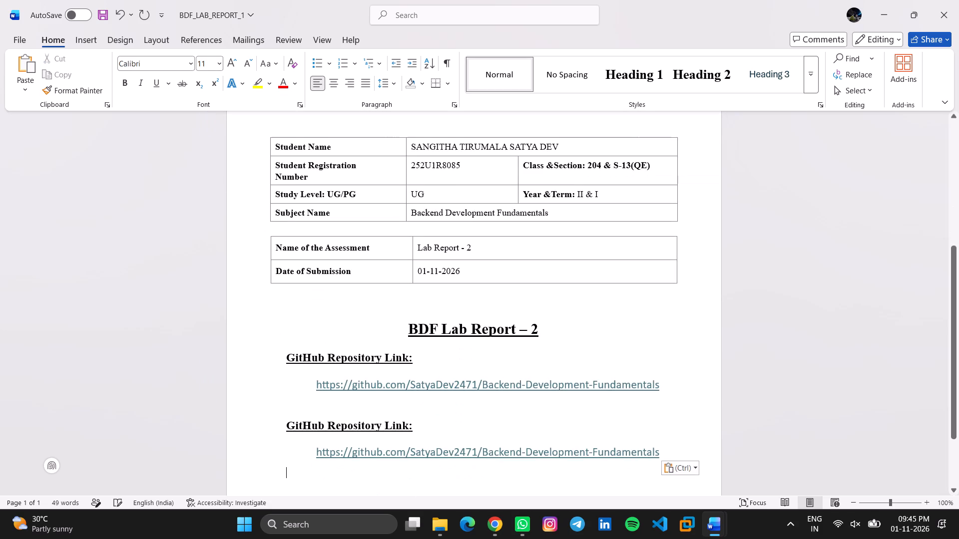
{"action": "scroll", "coordinate": [402, 420], "scroll_direction": "down", "scroll_amount": 1}
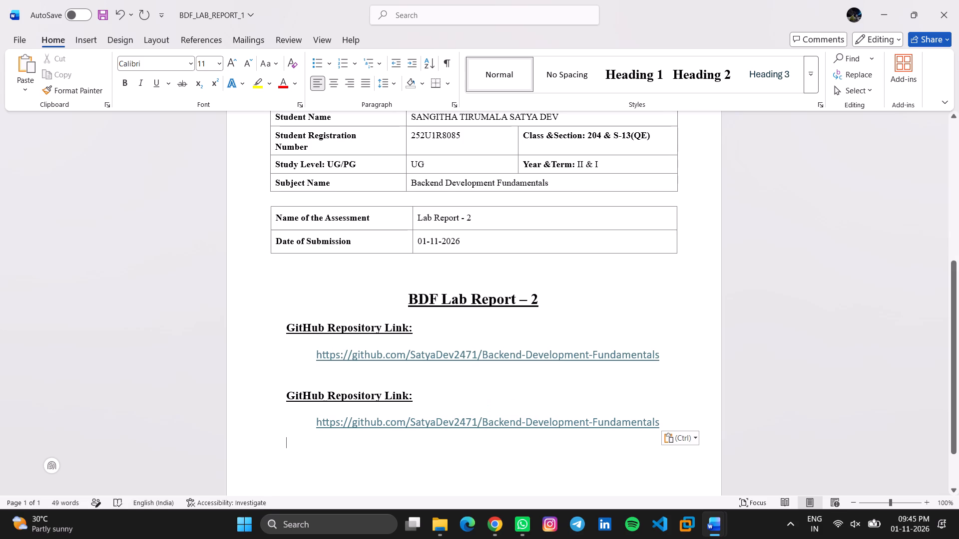
Delete the duplicated repository hyperlink and change the second "GitHub Repository Link:" heading to "Deployed Link:".
{"action": "left_click_drag", "start_coordinate": [667, 421], "coordinate": [306, 428]}
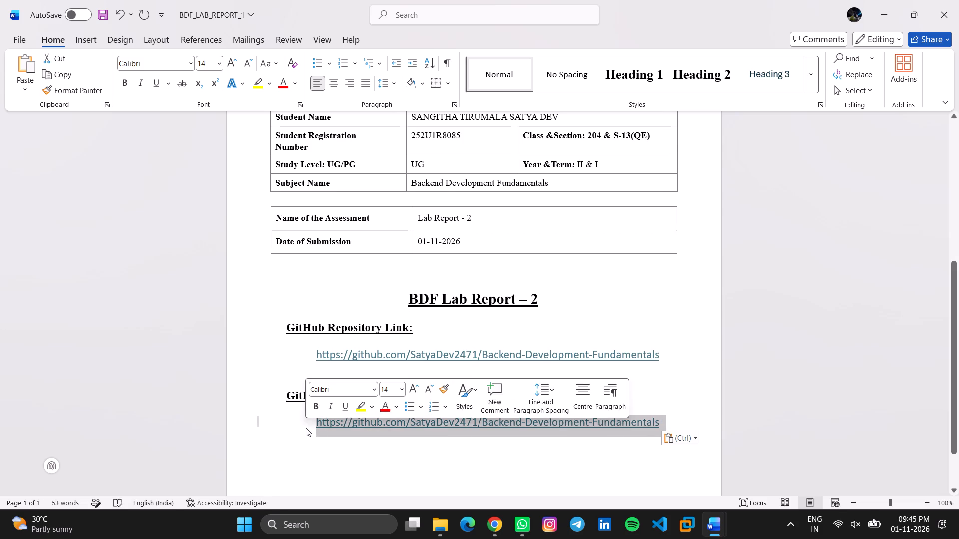
{"action": "key", "text": "BackSpace"}
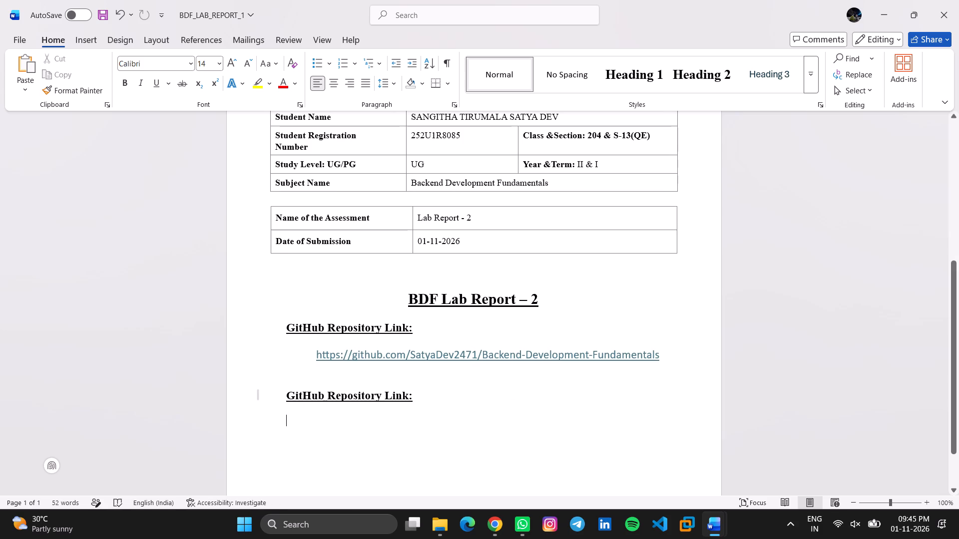
{"action": "left_click_drag", "start_coordinate": [383, 396], "coordinate": [266, 393]}
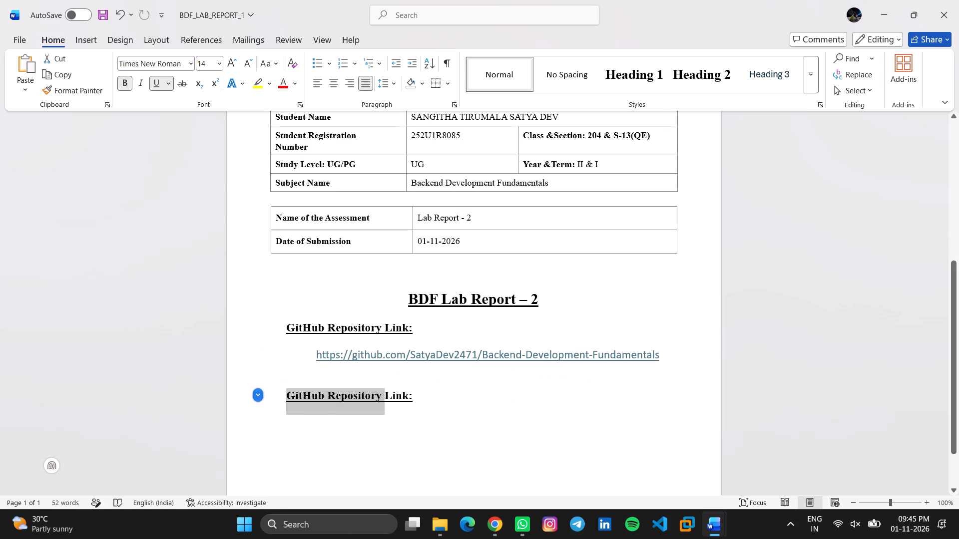
{"action": "key", "text": "shift+d"}
{"action": "type", "text": "eployed"}
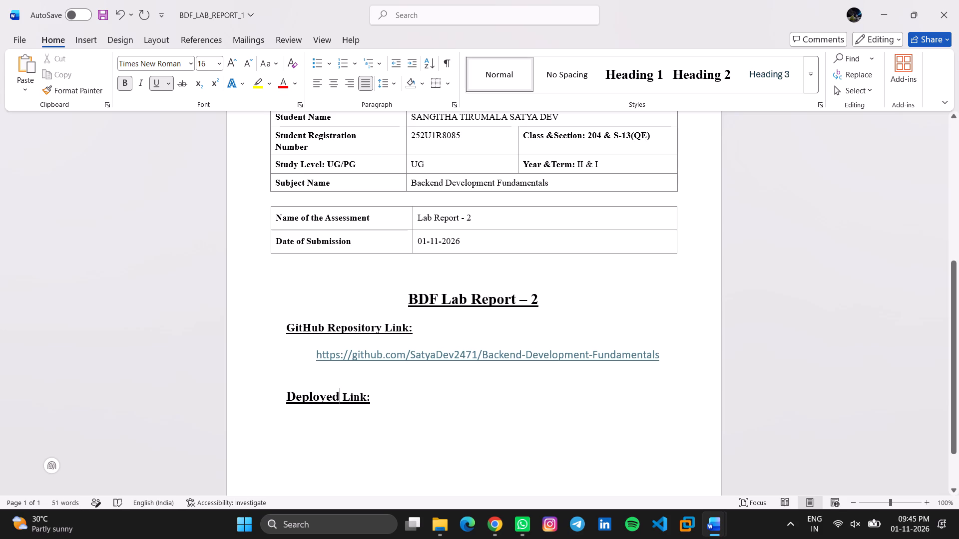
Copy the Lab 02 live URL from the Backend-Development-Fundamentals README in Chrome and paste it indented below the "Deployed Link:" heading in Word.
{"action": "left_click", "coordinate": [328, 415]}
{"action": "left_click", "coordinate": [346, 426]}
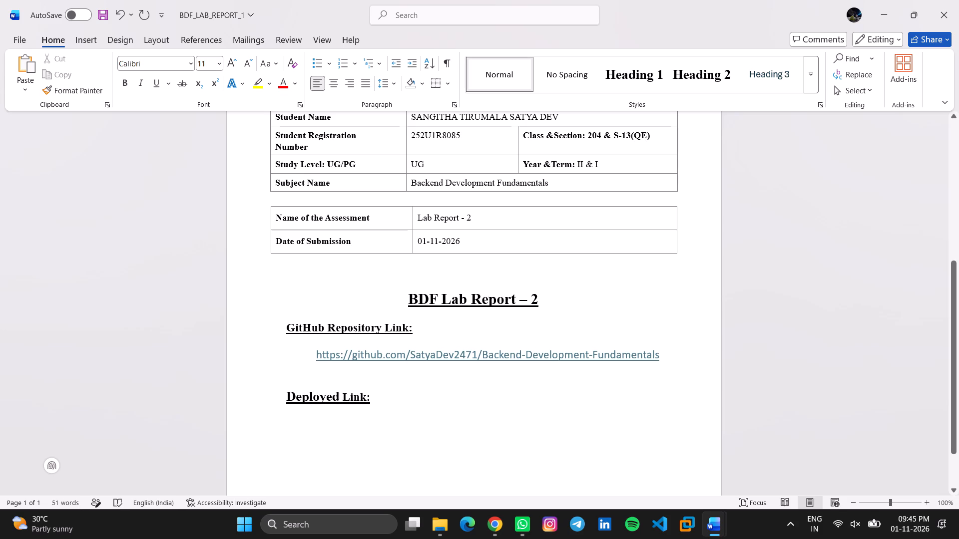
{"action": "key", "text": "Tab"}
{"action": "key", "text": "alt+Tab"}
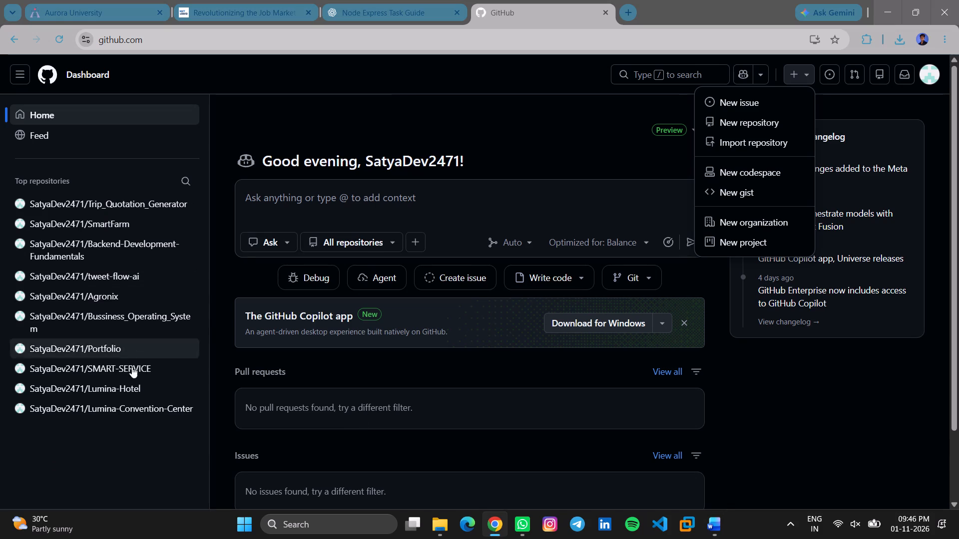
{"action": "left_click", "coordinate": [111, 250]}
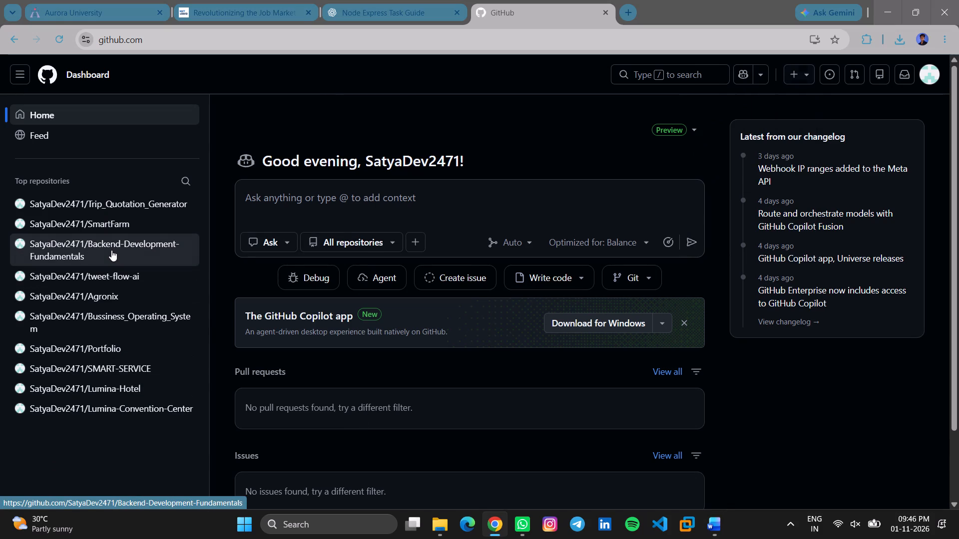
{"action": "scroll", "coordinate": [379, 299], "scroll_direction": "down", "scroll_amount": 7}
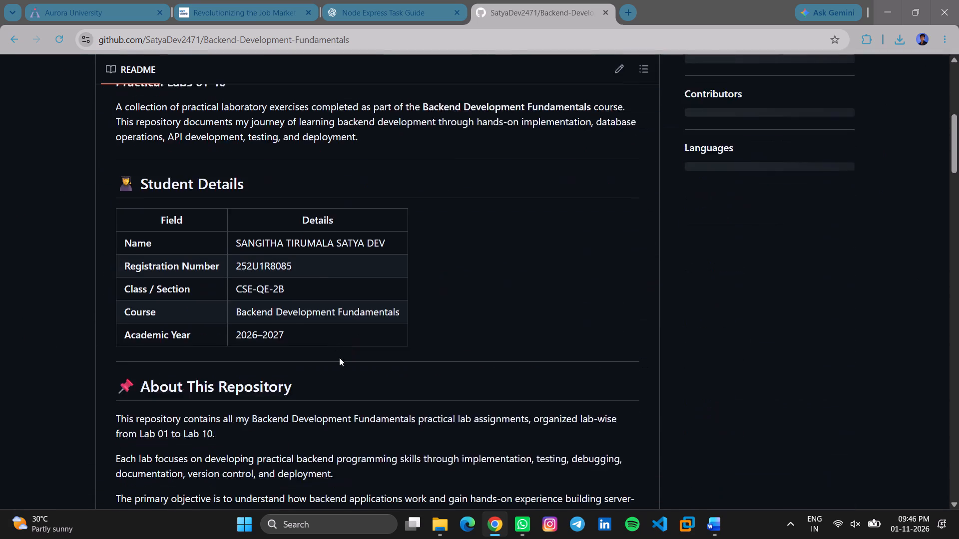
{"action": "scroll", "coordinate": [339, 357], "scroll_direction": "down", "scroll_amount": 16}
{"action": "scroll", "coordinate": [331, 354], "scroll_direction": "down", "scroll_amount": 8}
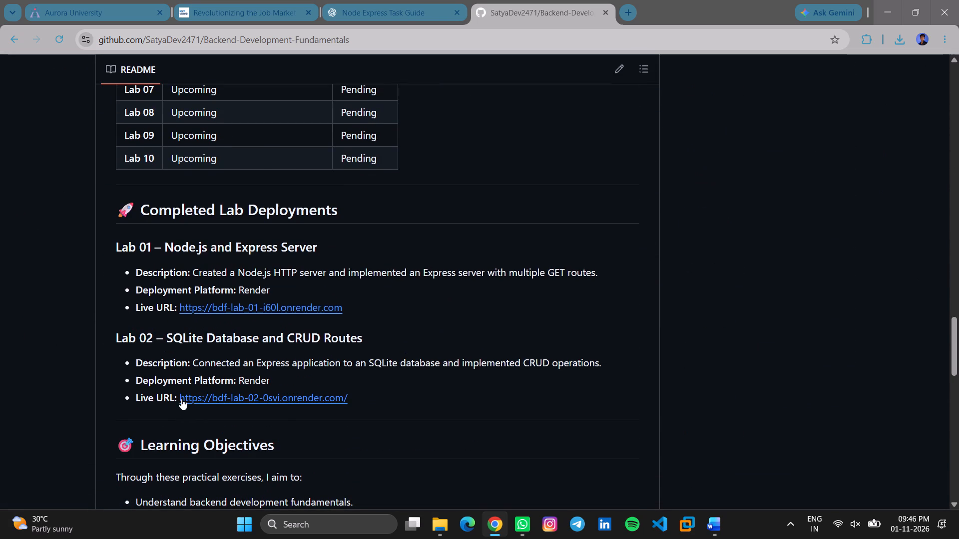
{"action": "left_click_drag", "start_coordinate": [182, 398], "coordinate": [217, 400]}
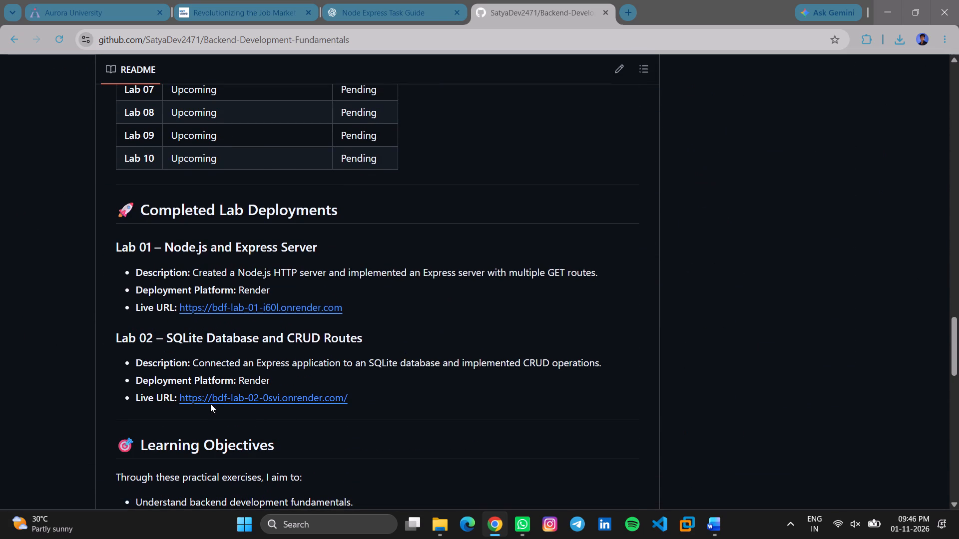
{"action": "right_click", "coordinate": [212, 400]}
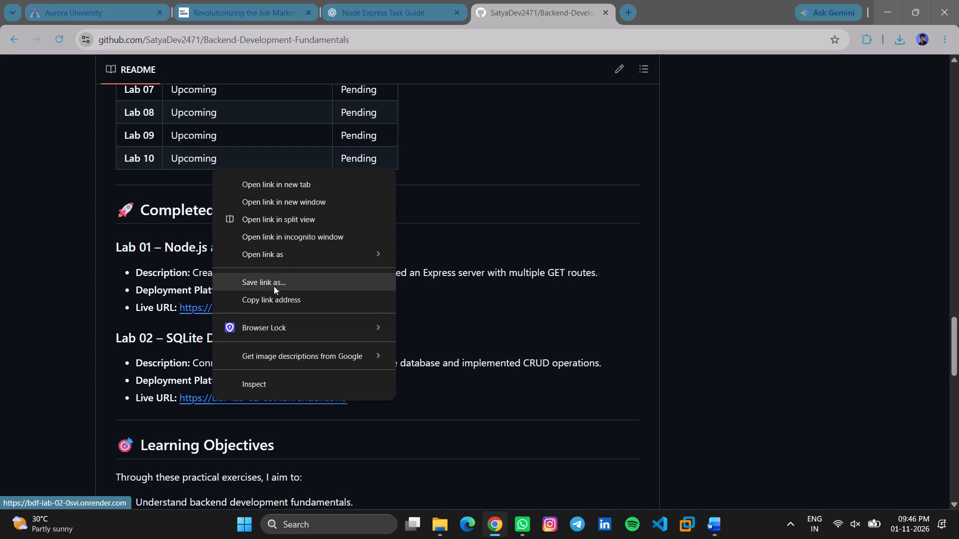
{"action": "left_click", "coordinate": [272, 295]}
{"action": "key", "text": "alt+Tab"}
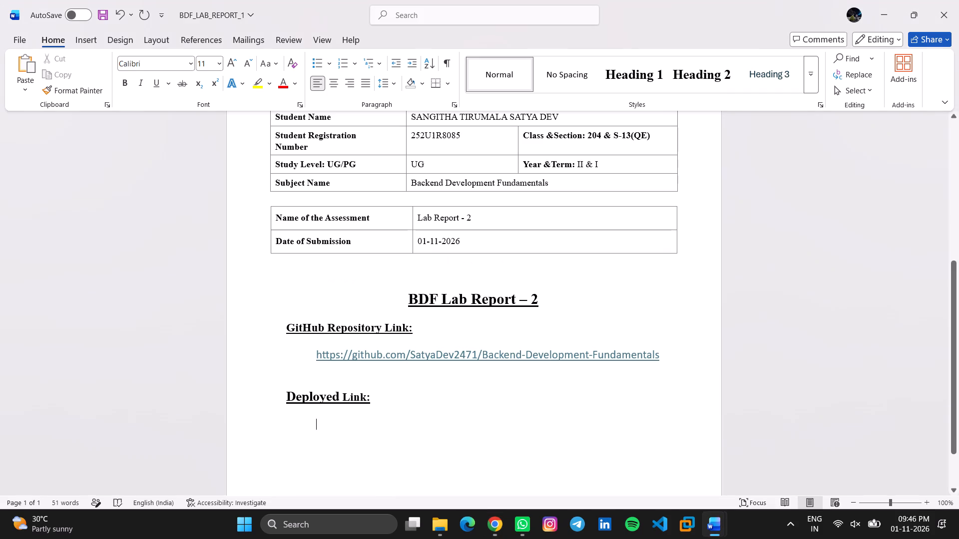
{"action": "key", "text": "ctrl+v"}
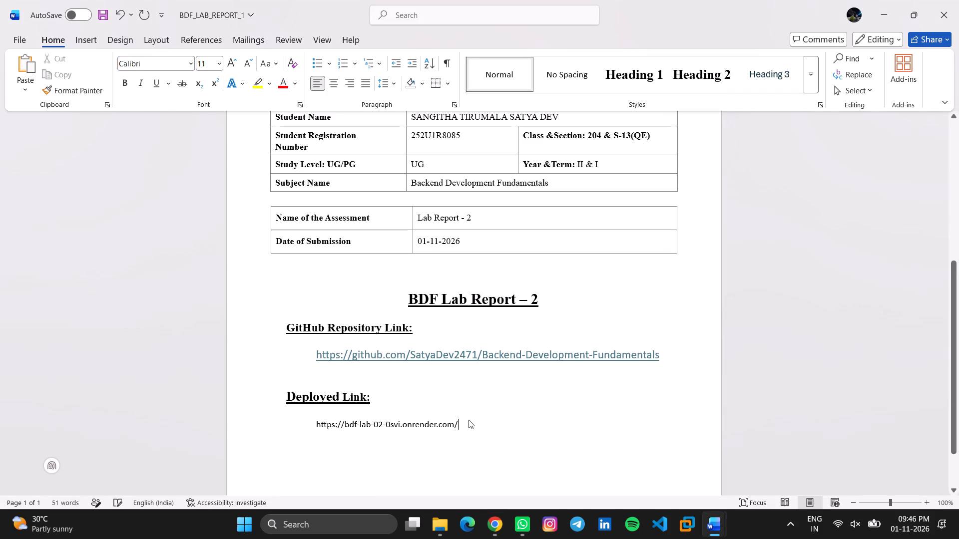
Enlarge the pasted deployment URL to 14 pt and turn it into a hyperlink to the same address.
{"action": "left_click_drag", "start_coordinate": [469, 420], "coordinate": [332, 420]}
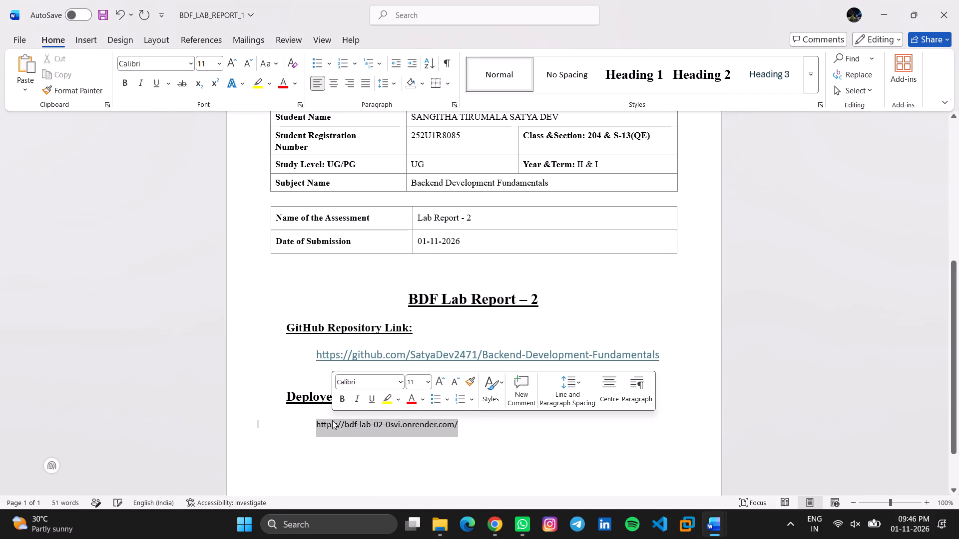
{"action": "left_click", "coordinate": [232, 60]}
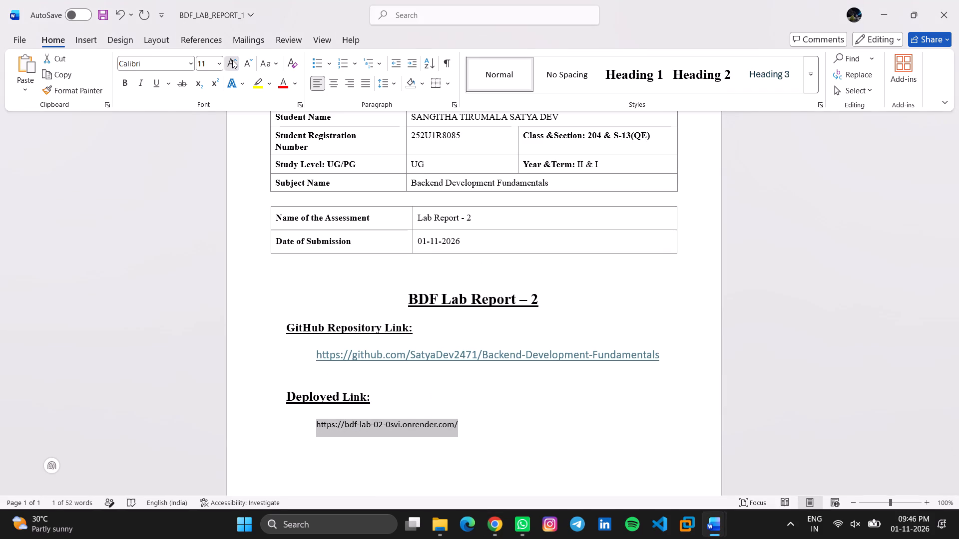
{"action": "left_click", "coordinate": [232, 60]}
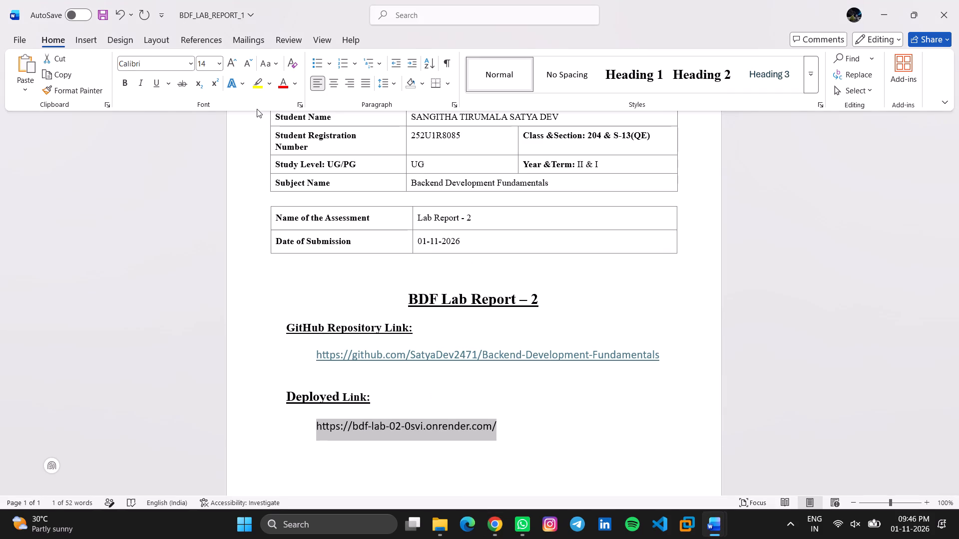
{"action": "key", "text": "ctrl+k"}
{"action": "key", "text": "Return"}
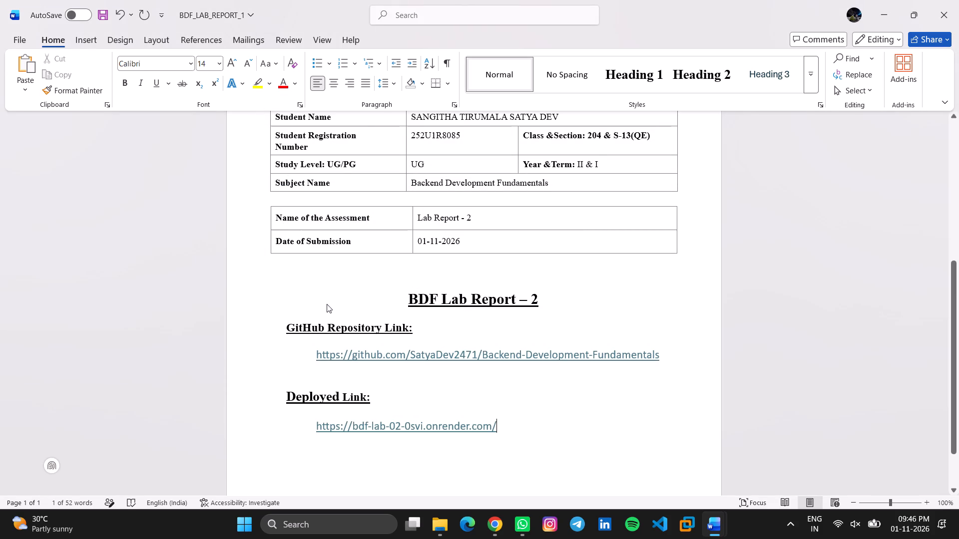
{"action": "key", "text": "Tab"}
{"action": "key", "text": "BackSpace"}
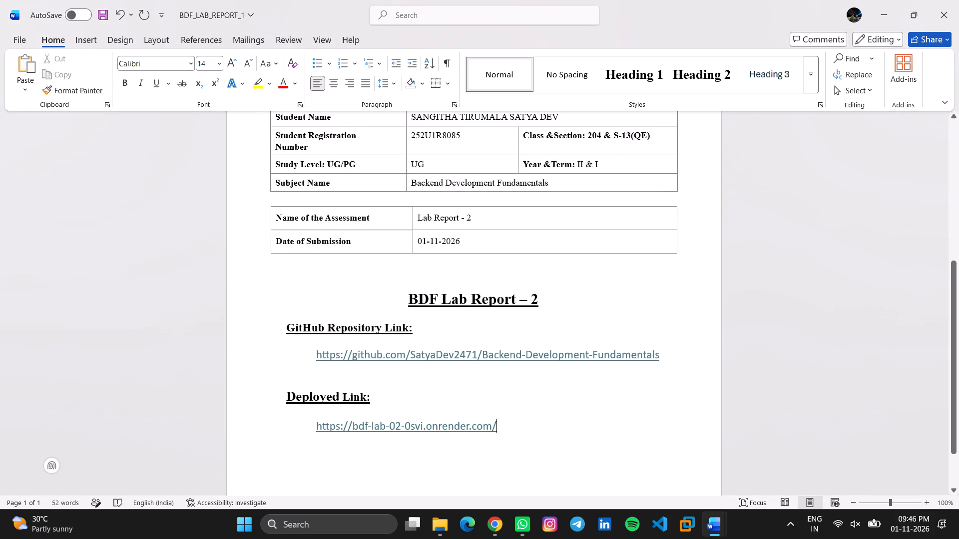
Delete the duplicate Aurora letterhead banner image at the start of the report and check the page layout.
{"action": "scroll", "coordinate": [595, 395], "scroll_direction": "up", "scroll_amount": 6}
{"action": "scroll", "coordinate": [590, 389], "scroll_direction": "down", "scroll_amount": 13}
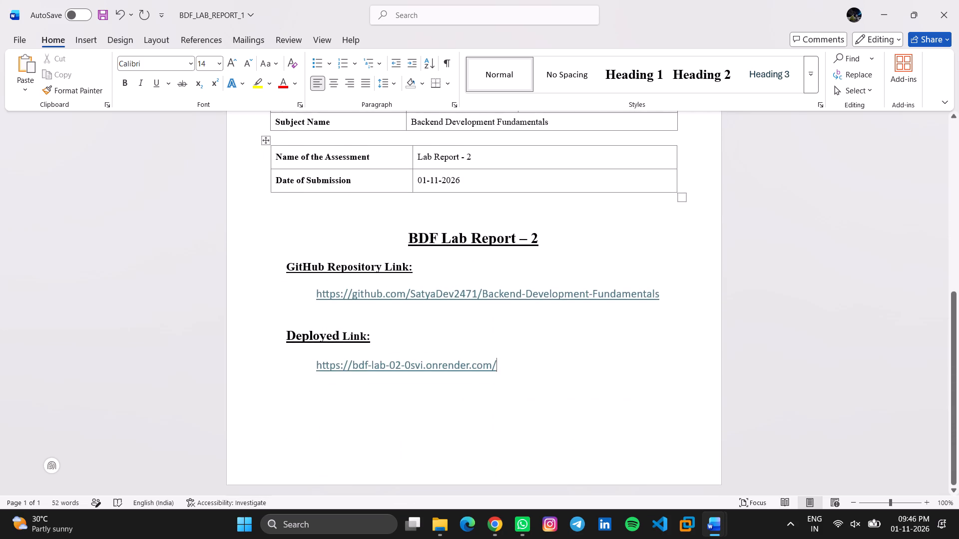
{"action": "scroll", "coordinate": [589, 383], "scroll_direction": "up", "scroll_amount": 16}
{"action": "left_click", "coordinate": [449, 197]}
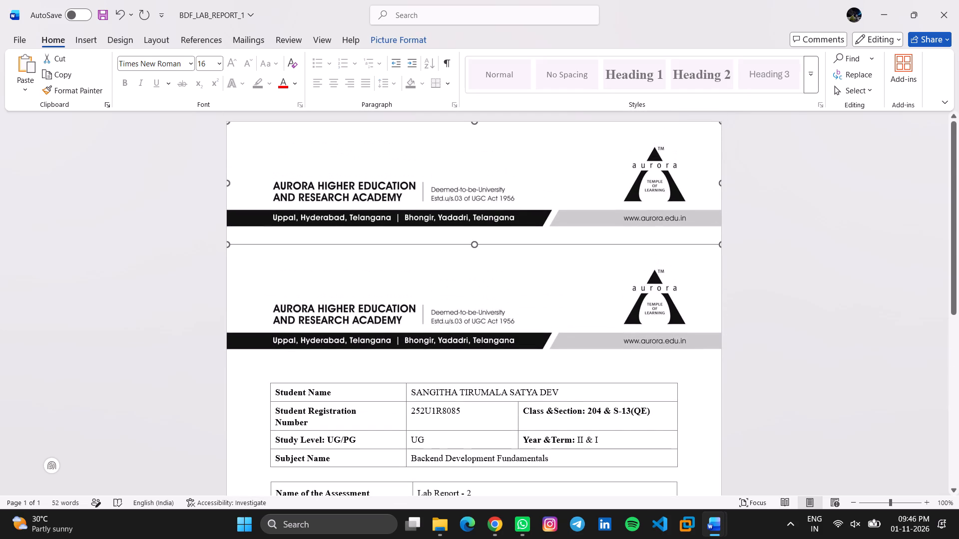
{"action": "key", "text": "BackSpace"}
{"action": "scroll", "coordinate": [477, 221], "scroll_direction": "down", "scroll_amount": 4}
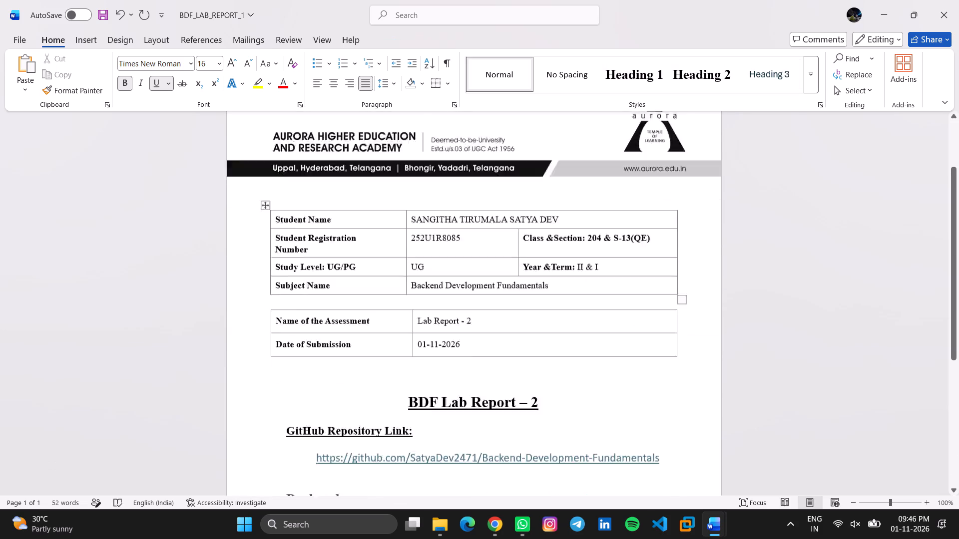
{"action": "scroll", "coordinate": [481, 224], "scroll_direction": "down", "scroll_amount": 4}
{"action": "scroll", "coordinate": [503, 234], "scroll_direction": "down", "scroll_amount": 19}
{"action": "scroll", "coordinate": [526, 243], "scroll_direction": "up", "scroll_amount": 20}
{"action": "scroll", "coordinate": [526, 243], "scroll_direction": "up", "scroll_amount": 7}
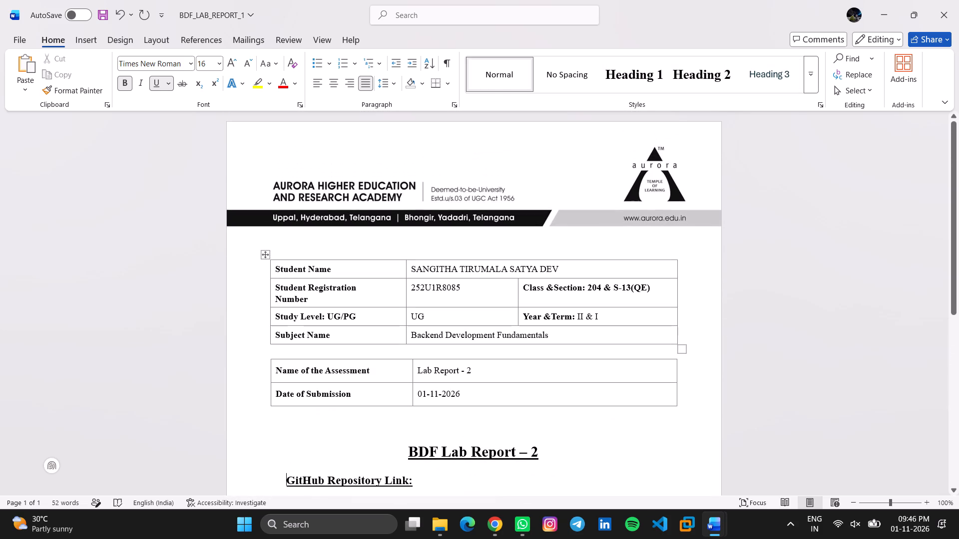
Save the report as a Word document named BDF_LAB_REPORT_2 in the Lab_Reports folder, replacing the existing file.
{"action": "left_click", "coordinate": [27, 35]}
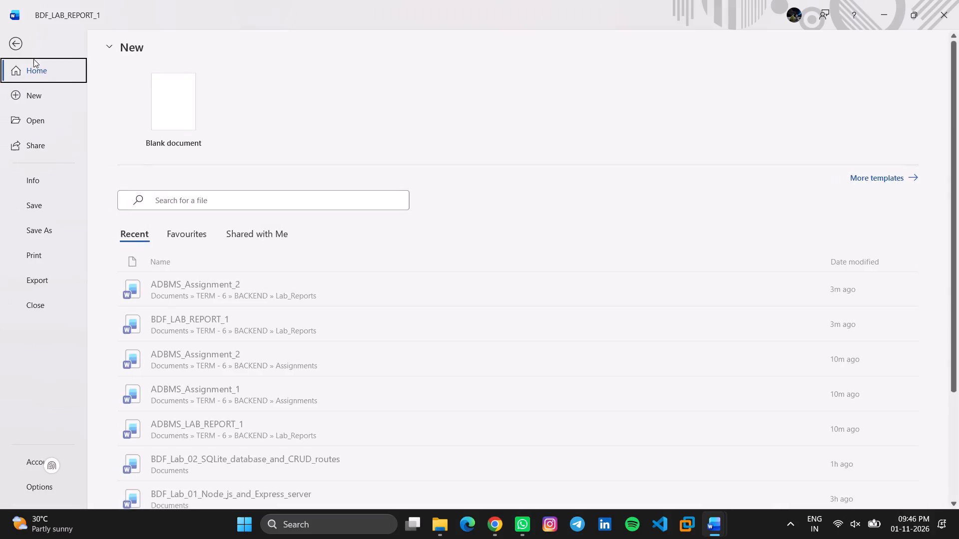
{"action": "left_click", "coordinate": [69, 225]}
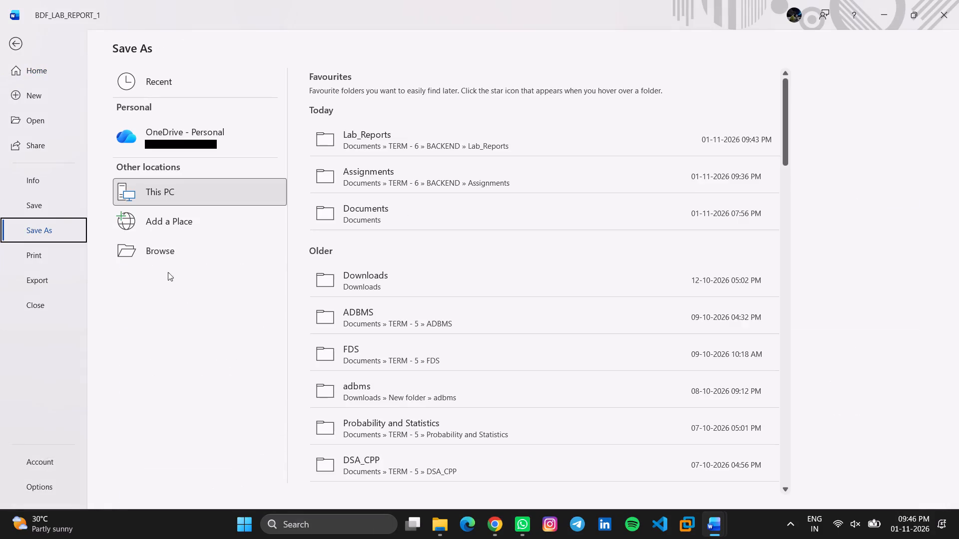
{"action": "left_click", "coordinate": [186, 254]}
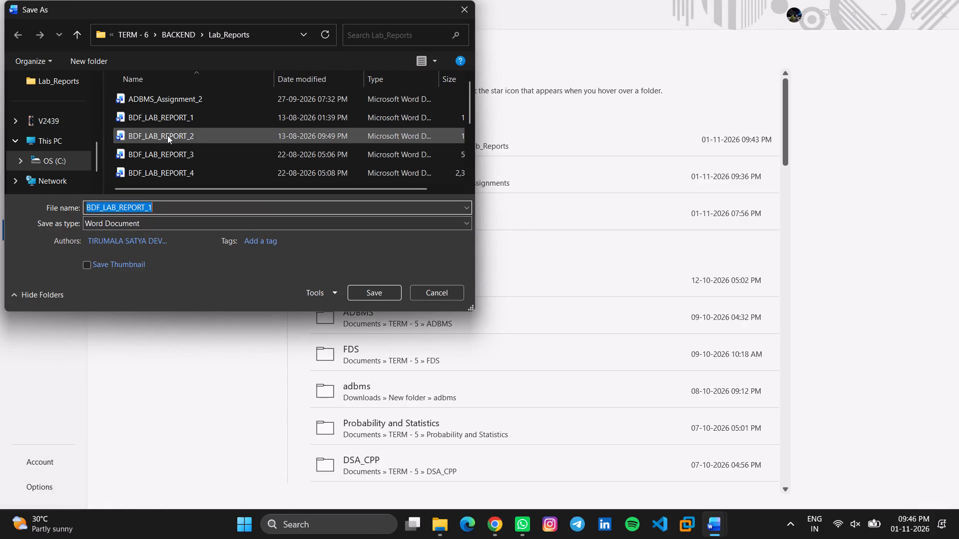
{"action": "left_click", "coordinate": [167, 136]}
{"action": "left_click", "coordinate": [372, 294]}
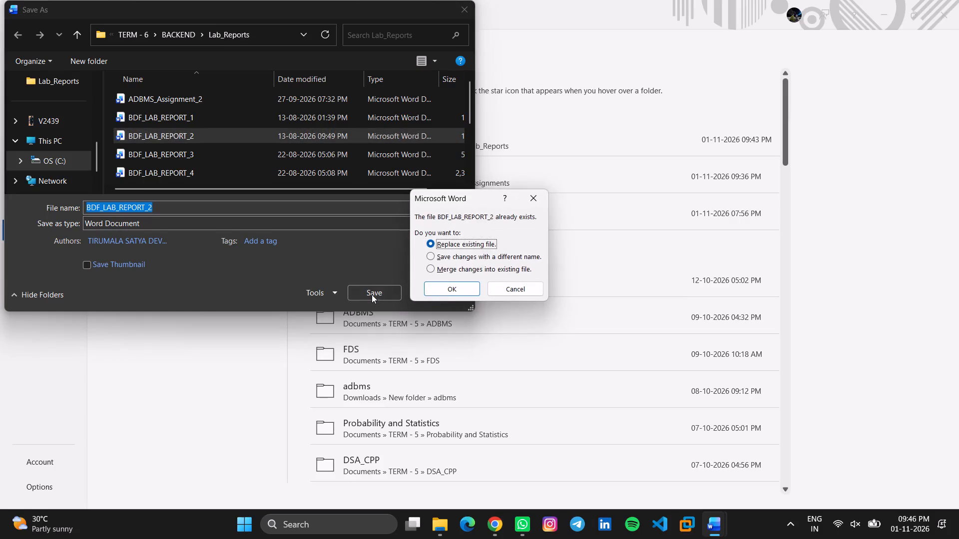
{"action": "left_click", "coordinate": [455, 286]}
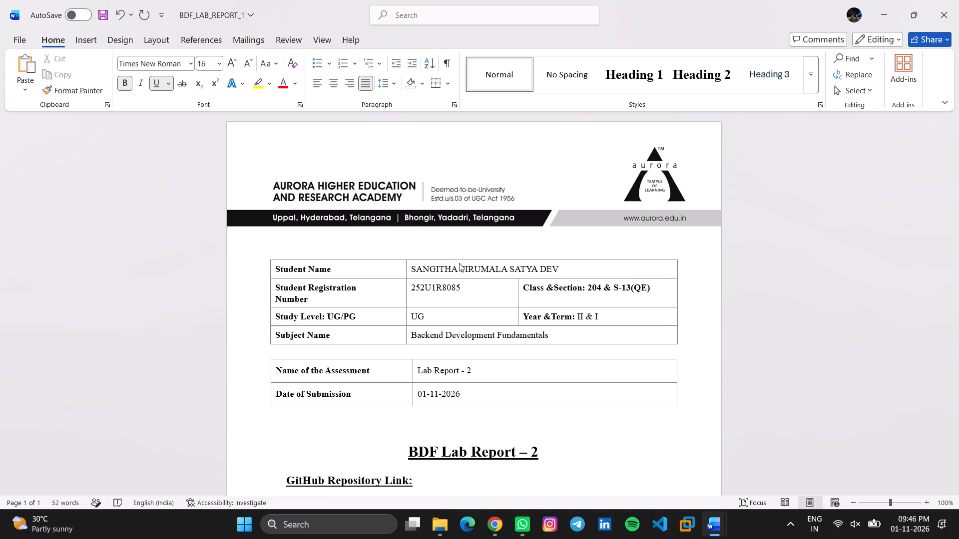
Review the report, save a PDF copy named BDF_LAB_REPORT_2 in Lab_Reports, and close the opened PDF to return to Word.
{"action": "scroll", "coordinate": [444, 214], "scroll_direction": "down", "scroll_amount": 5}
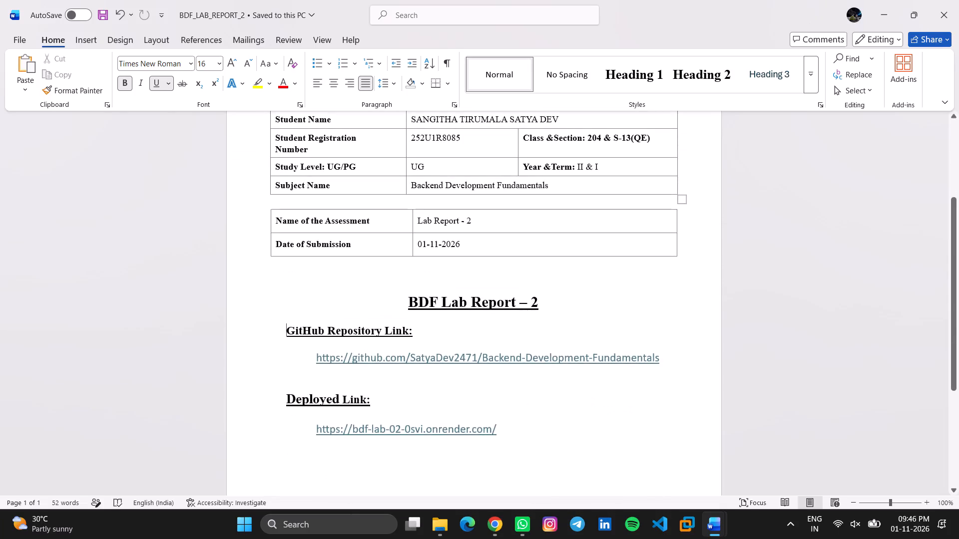
{"action": "scroll", "coordinate": [444, 223], "scroll_direction": "up", "scroll_amount": 5}
{"action": "scroll", "coordinate": [447, 211], "scroll_direction": "down", "scroll_amount": 12}
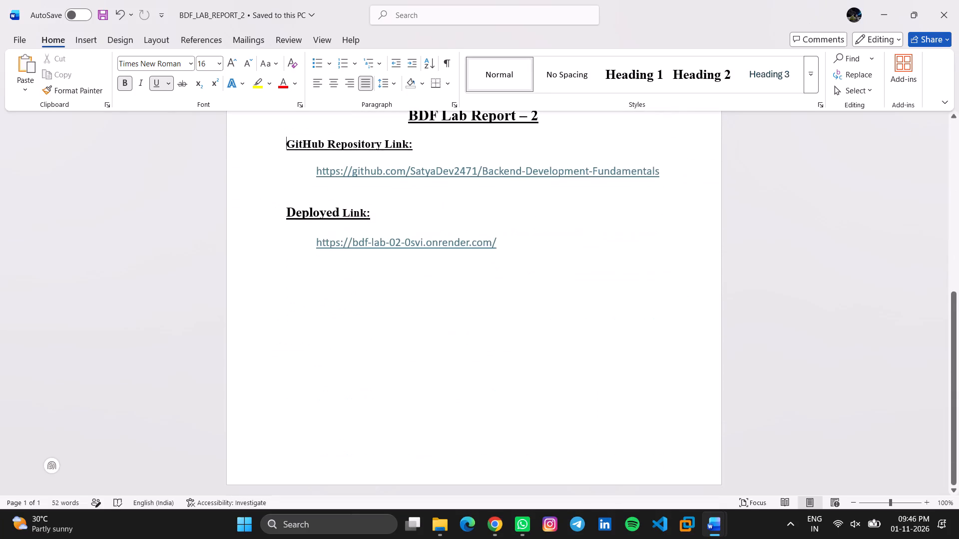
{"action": "scroll", "coordinate": [458, 223], "scroll_direction": "up", "scroll_amount": 11}
{"action": "left_click", "coordinate": [24, 38]}
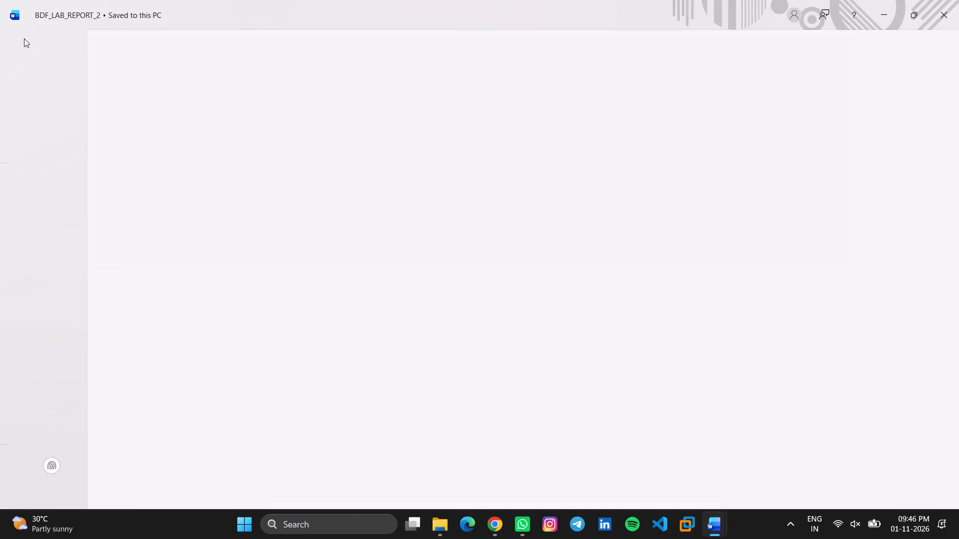
{"action": "left_click", "coordinate": [60, 222]}
{"action": "left_click", "coordinate": [147, 260]}
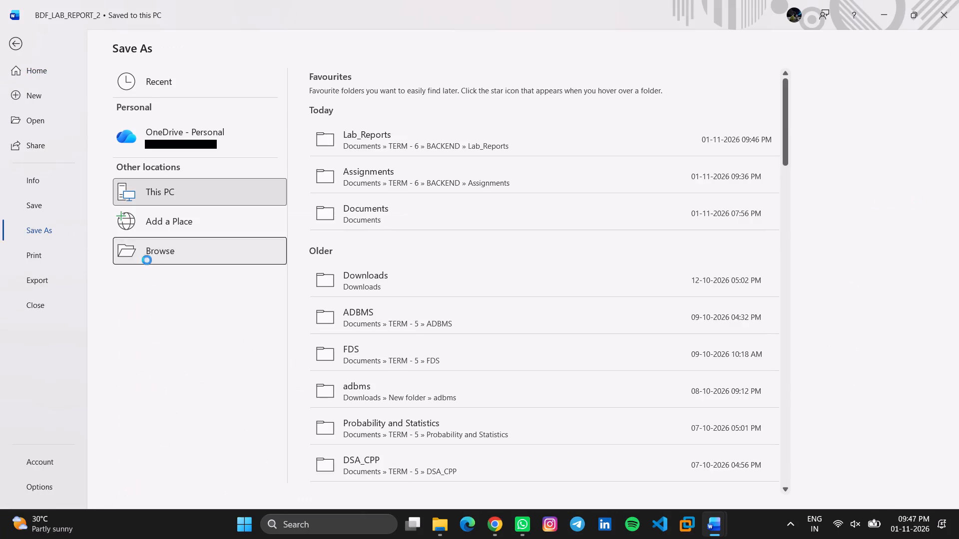
{"action": "left_click", "coordinate": [135, 229]}
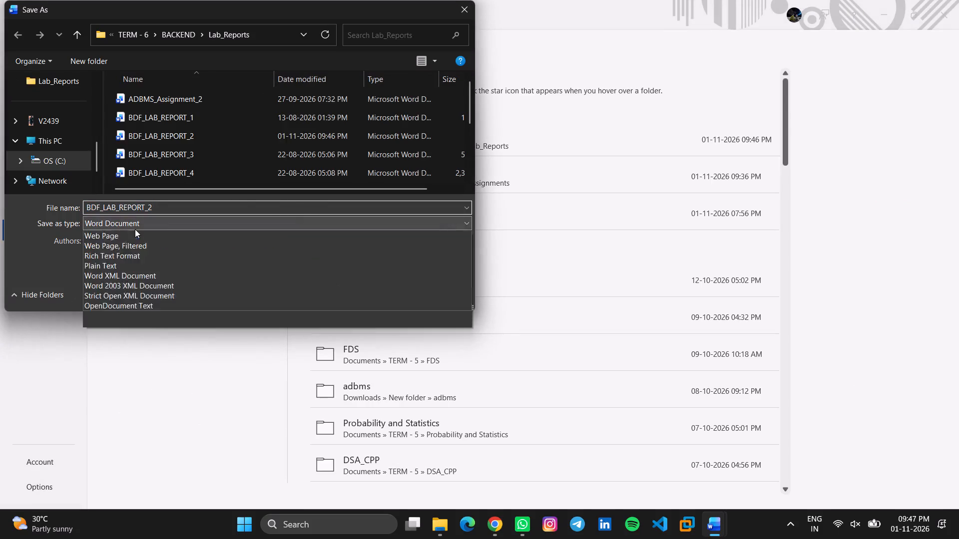
{"action": "left_click", "coordinate": [145, 294]}
{"action": "scroll", "coordinate": [234, 160], "scroll_direction": "down", "scroll_amount": 5}
{"action": "left_click", "coordinate": [378, 326]}
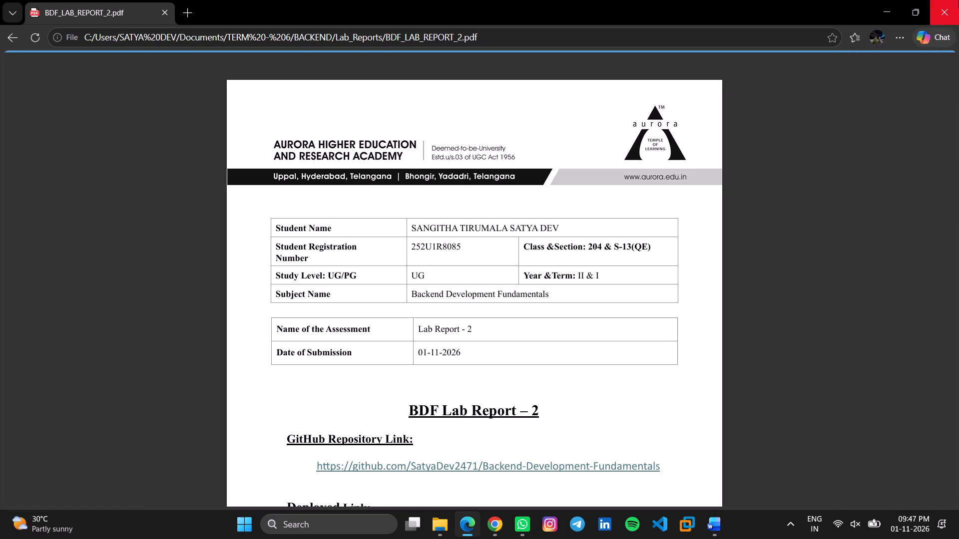
{"action": "left_click", "coordinate": [958, 0]}
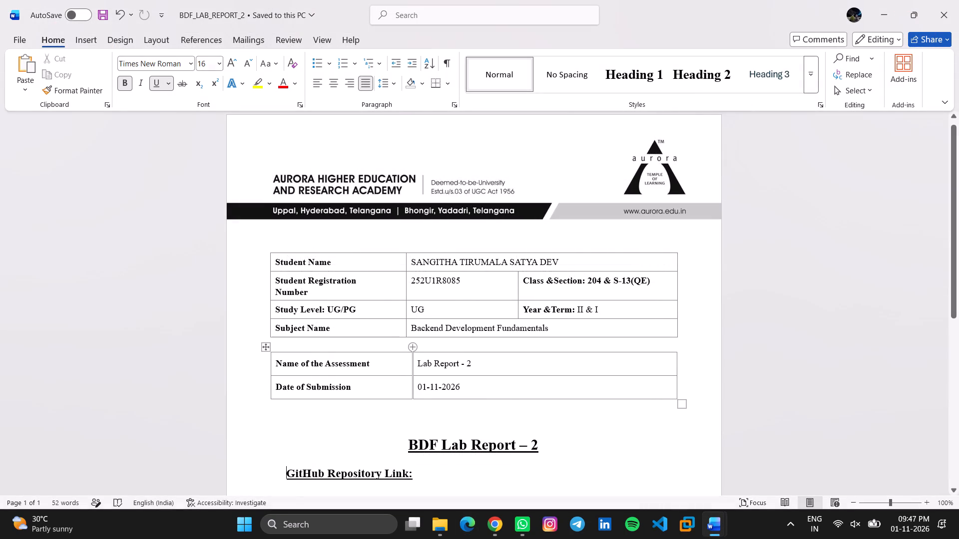
{"action": "left_click", "coordinate": [392, 346]}
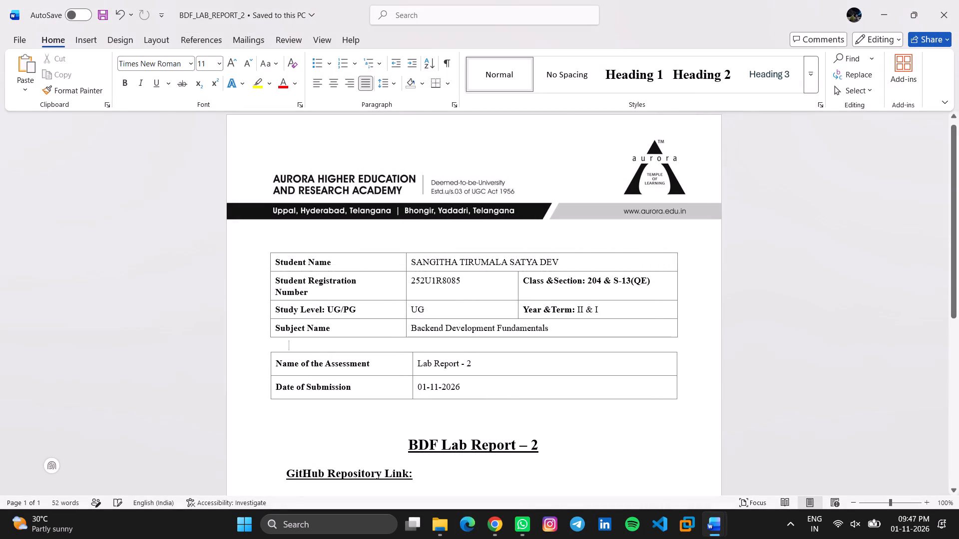
Copy all of BDF_LAB_REPORT_2, close it, and replace the entire contents of BDF_LAB_REPORT_1 in Lab_Reports with the copy.
{"action": "key", "text": "ctrl+a"}
{"action": "key", "text": "ctrl+c"}
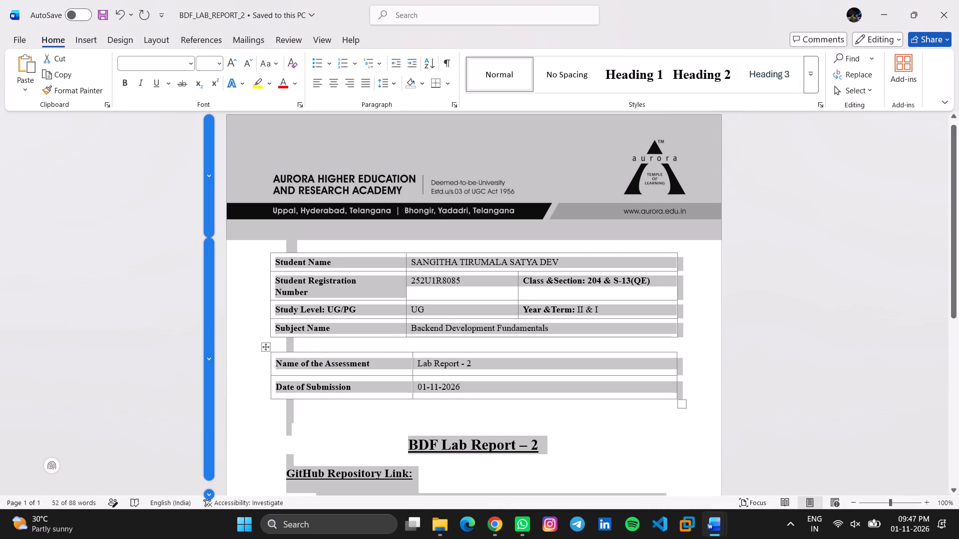
{"action": "key", "text": "ctrl+c"}
{"action": "left_click", "coordinate": [332, 418]}
{"action": "left_click", "coordinate": [958, 0]}
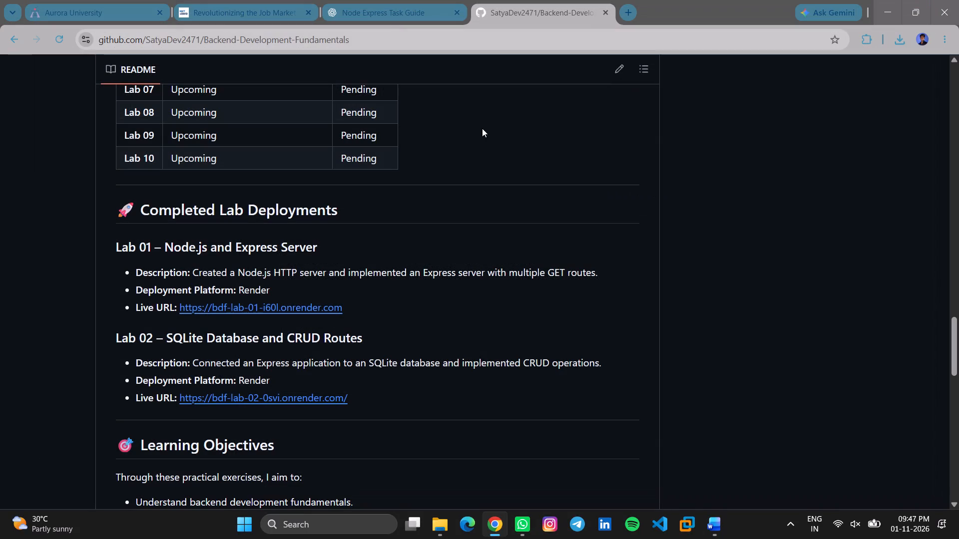
{"action": "left_click", "coordinate": [435, 519]}
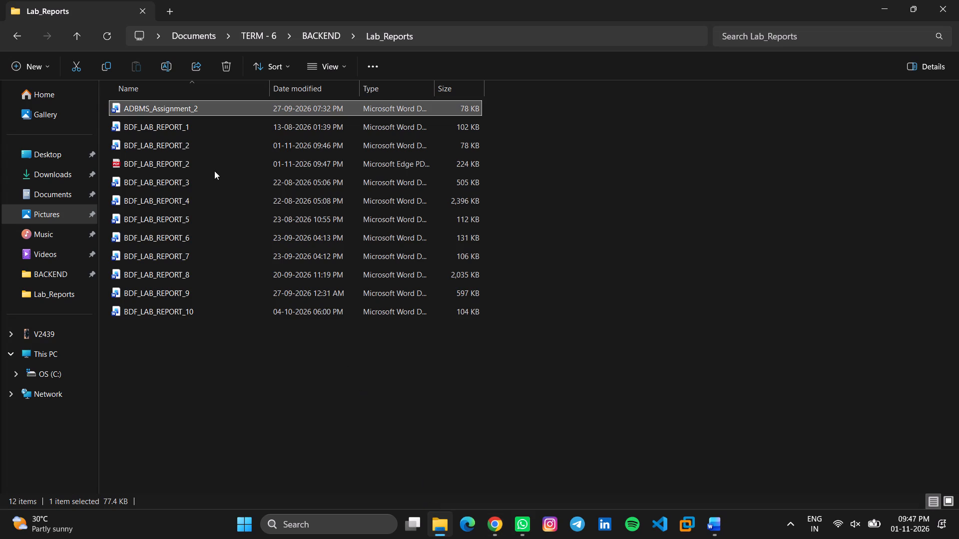
{"action": "double_click", "coordinate": [198, 130]}
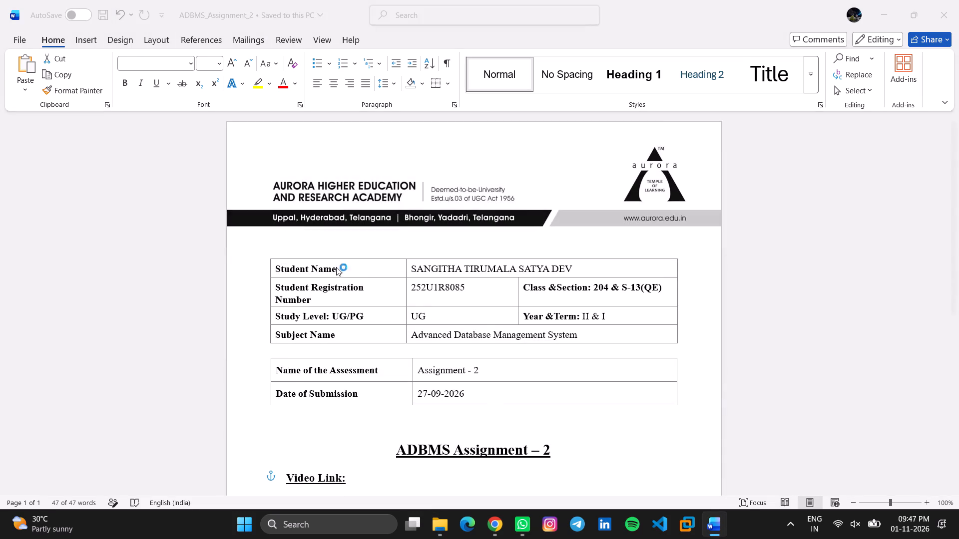
{"action": "scroll", "coordinate": [465, 297], "scroll_direction": "down", "scroll_amount": 3}
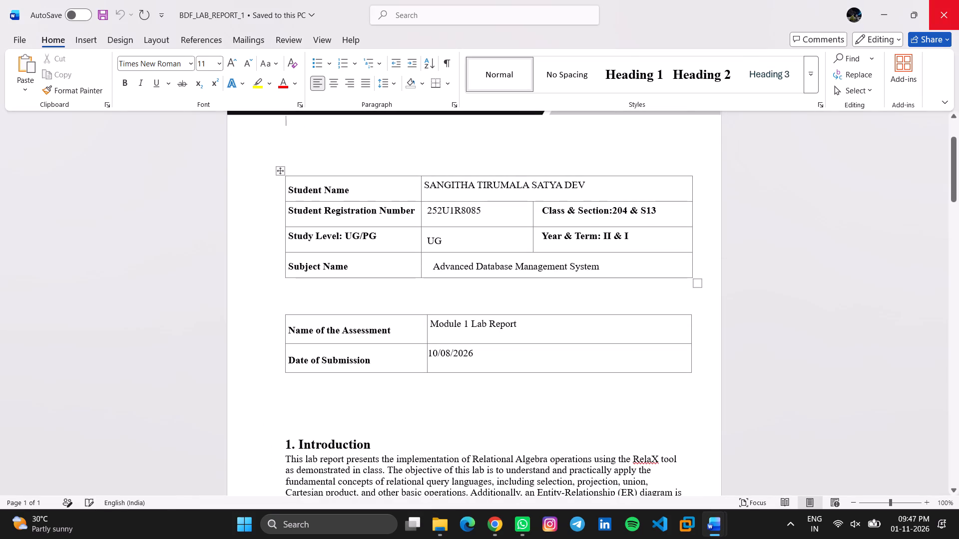
{"action": "left_click", "coordinate": [464, 310]}
{"action": "key", "text": "ctrl+a"}
{"action": "key", "text": "ctrl+v"}
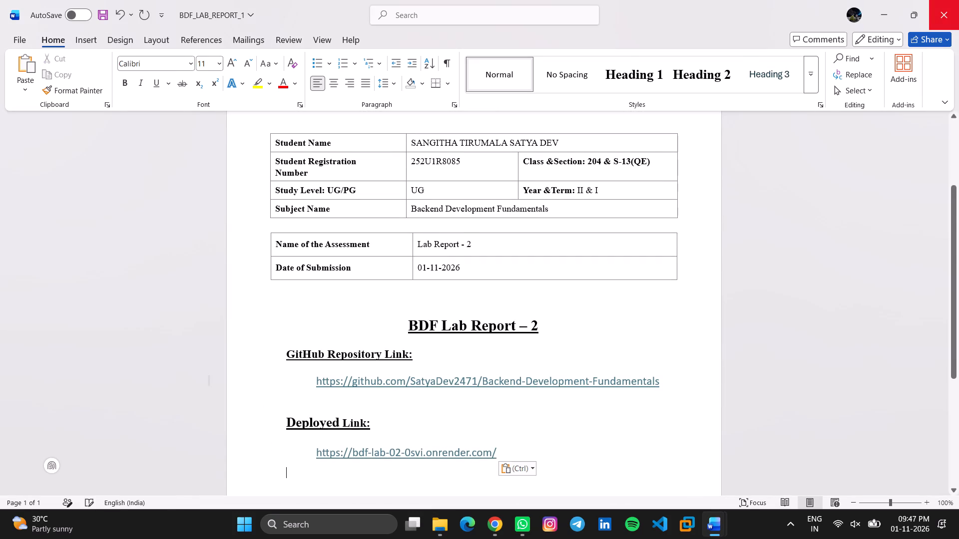
Change the report number to 1 in both the assessment name and the title, giving Lab Report - 1 and BDF Lab Report – 1.
{"action": "left_click", "coordinate": [503, 247]}
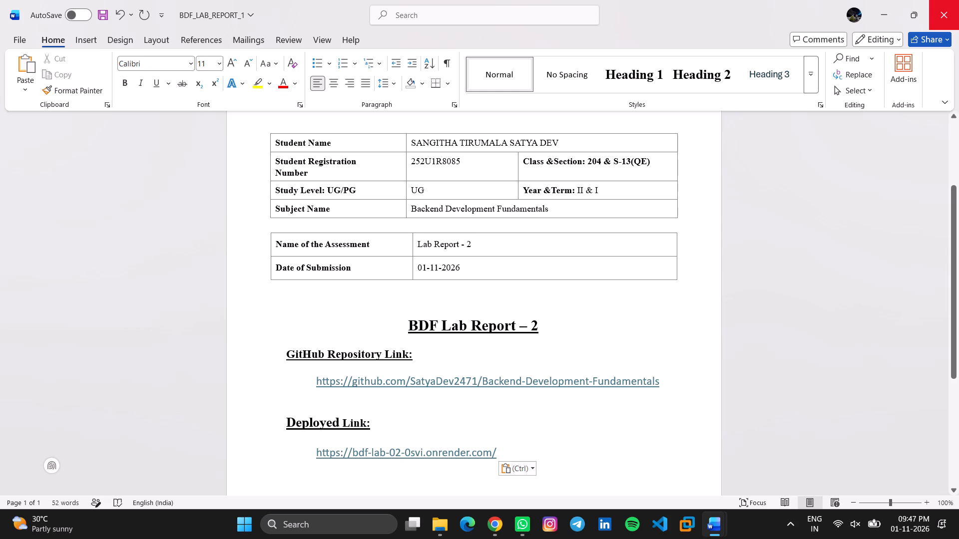
{"action": "key", "text": "BackSpace"}
{"action": "key", "text": "1"}
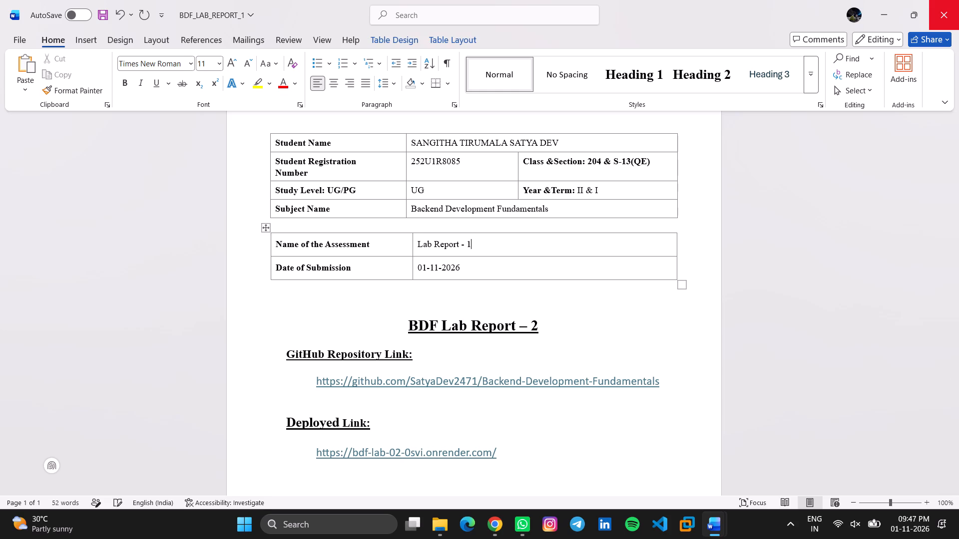
{"action": "left_click", "coordinate": [541, 321]}
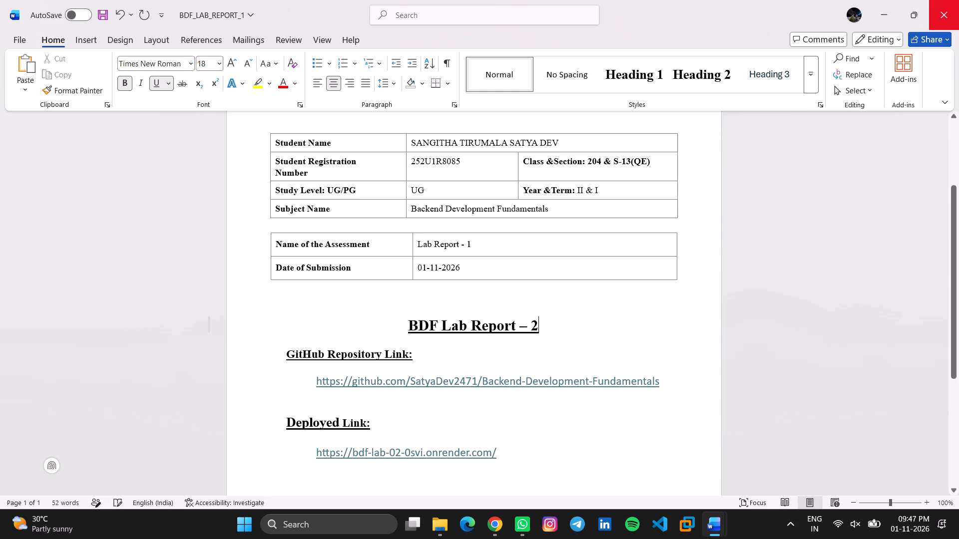
{"action": "key", "text": "BackSpace"}
{"action": "key", "text": "1"}
{"action": "key", "text": "alt+Tab"}
{"action": "key", "text": "alt+Tab"}
{"action": "key", "text": "alt+Tab"}
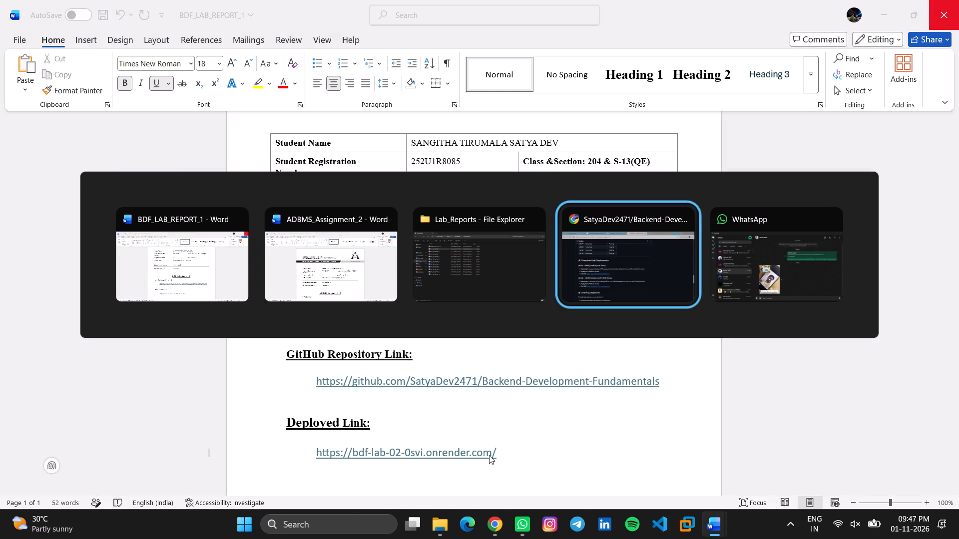
{"action": "right_click", "coordinate": [284, 309]}
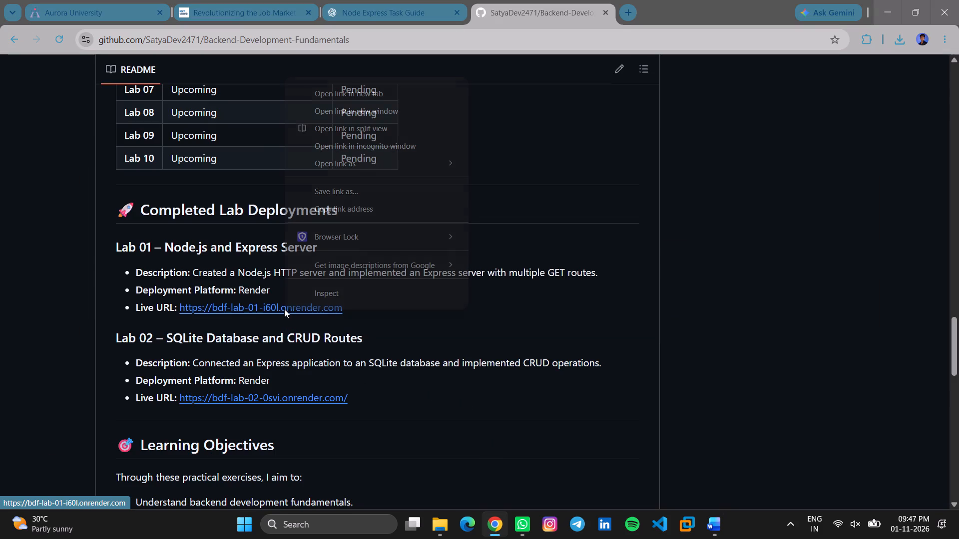
{"action": "left_click", "coordinate": [343, 202]}
{"action": "key", "text": "alt+Tab"}
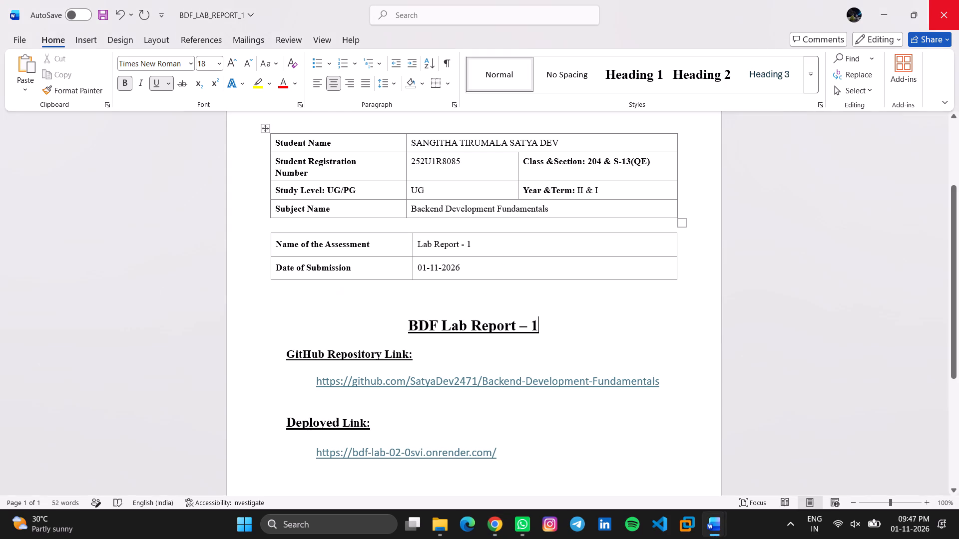
{"action": "left_click_drag", "start_coordinate": [496, 454], "coordinate": [349, 459]}
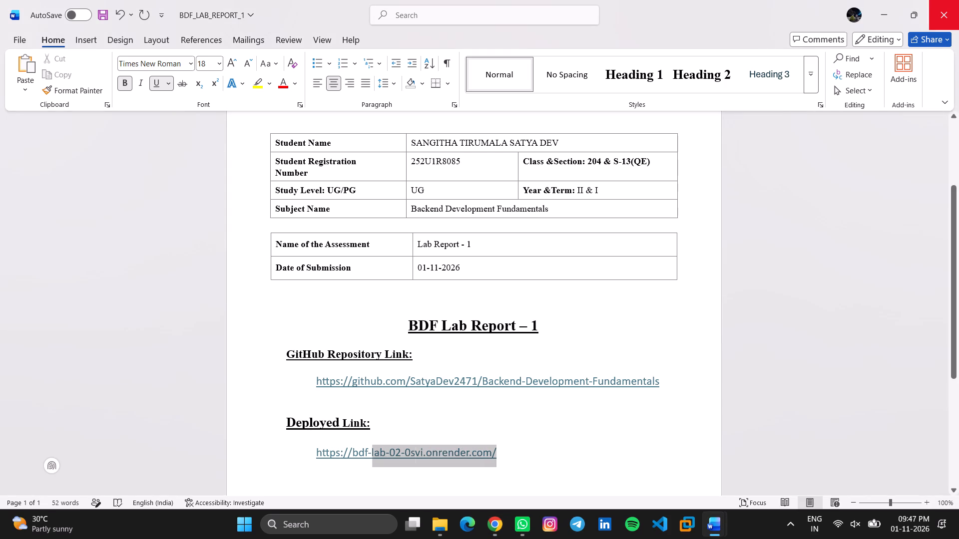
{"action": "left_click_drag", "start_coordinate": [349, 459], "coordinate": [317, 455]}
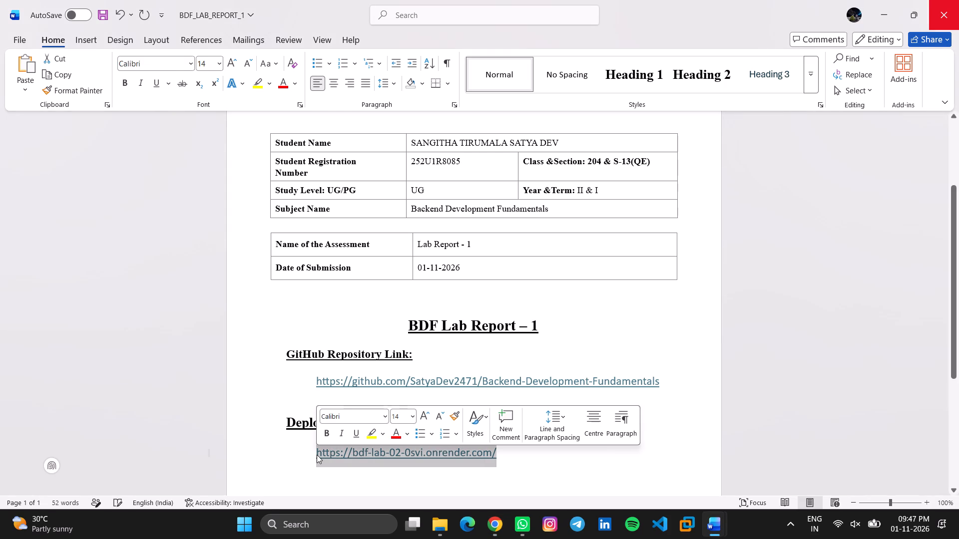
{"action": "key", "text": "ctrl+v"}
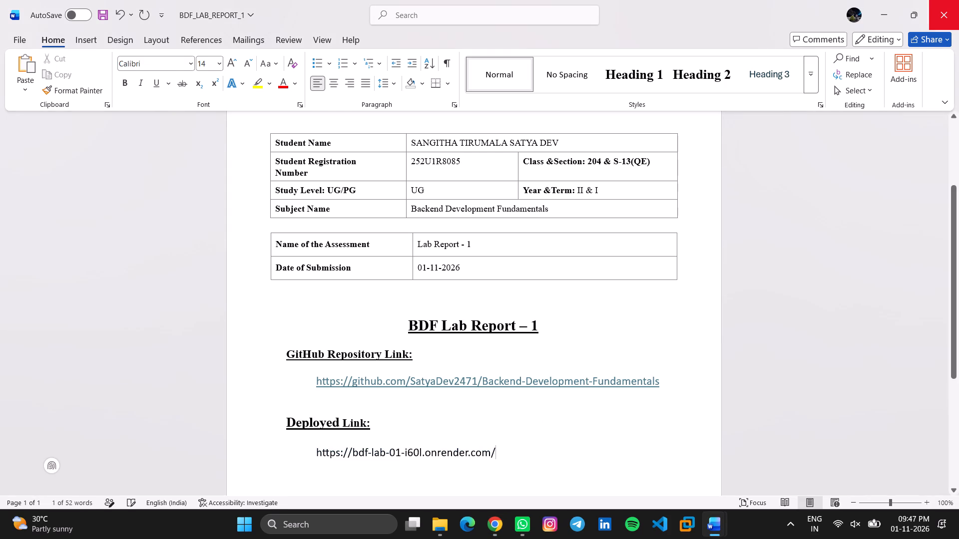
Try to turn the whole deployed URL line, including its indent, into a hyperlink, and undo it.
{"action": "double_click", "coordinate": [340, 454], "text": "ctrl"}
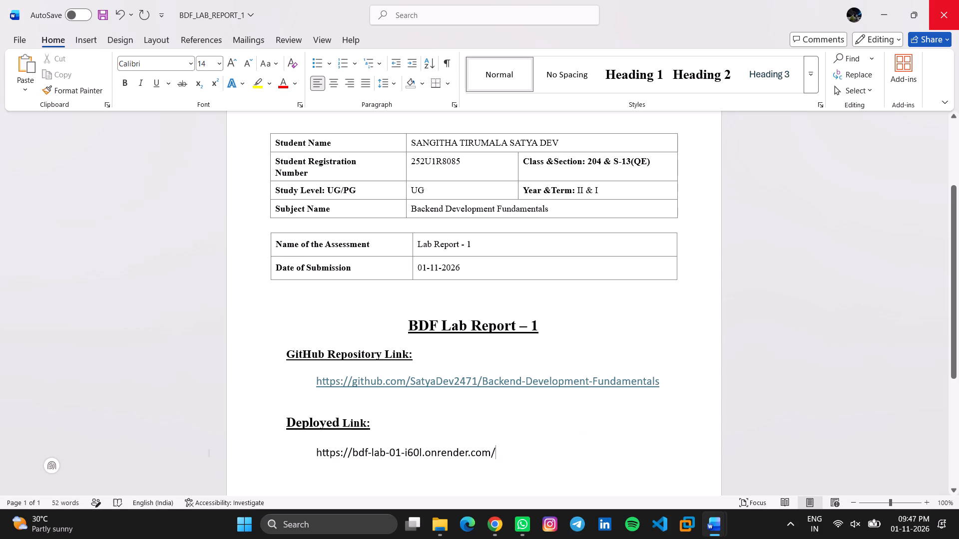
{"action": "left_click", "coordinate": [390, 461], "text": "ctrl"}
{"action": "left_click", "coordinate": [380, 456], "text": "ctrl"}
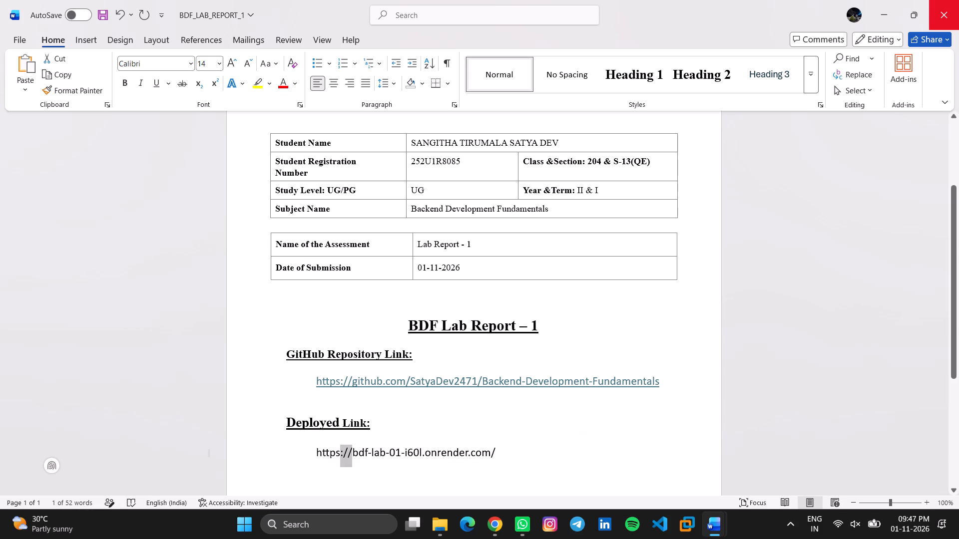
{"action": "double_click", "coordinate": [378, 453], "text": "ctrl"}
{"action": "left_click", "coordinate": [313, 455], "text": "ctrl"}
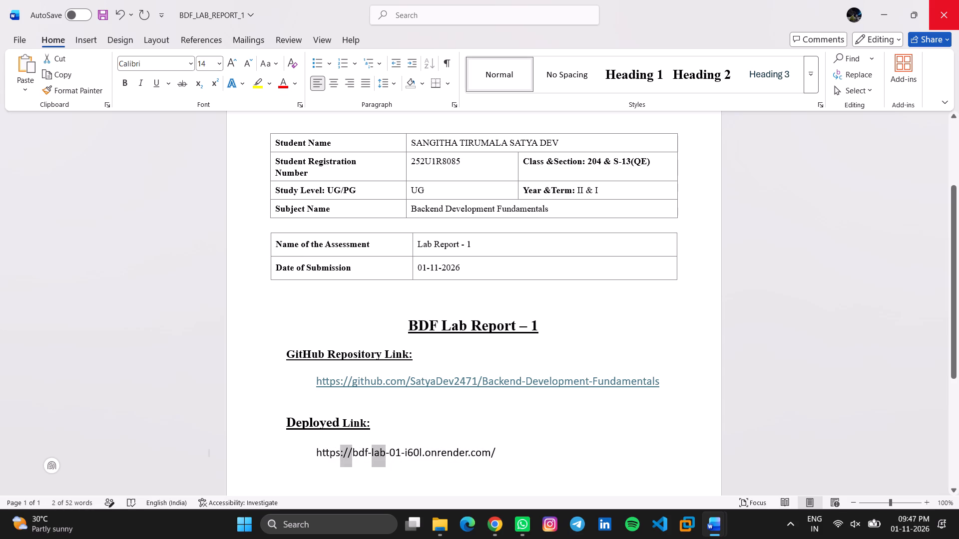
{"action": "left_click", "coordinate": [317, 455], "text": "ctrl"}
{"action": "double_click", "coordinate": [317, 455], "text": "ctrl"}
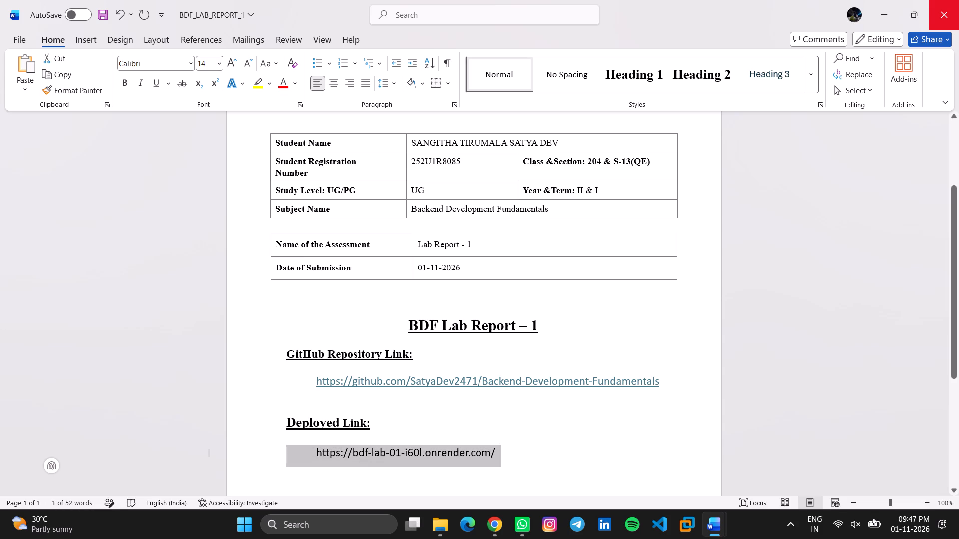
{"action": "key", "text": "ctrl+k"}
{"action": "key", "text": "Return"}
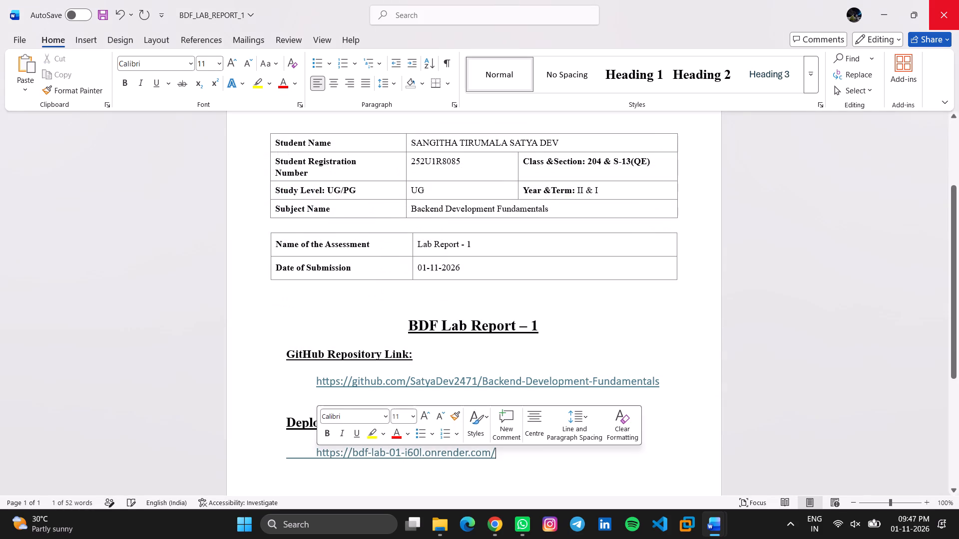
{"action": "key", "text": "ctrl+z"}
{"action": "left_click", "coordinate": [320, 456]}
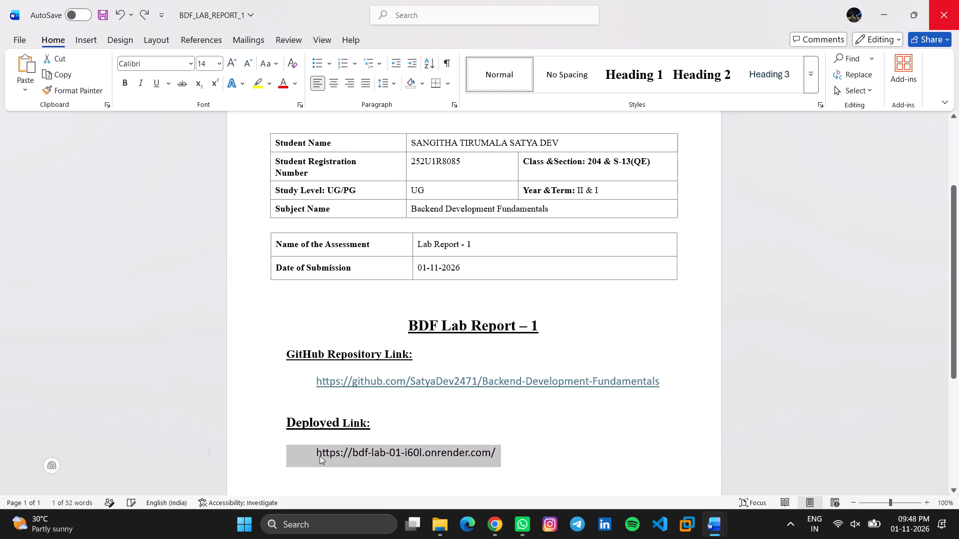
{"action": "left_click_drag", "start_coordinate": [315, 455], "coordinate": [490, 454]}
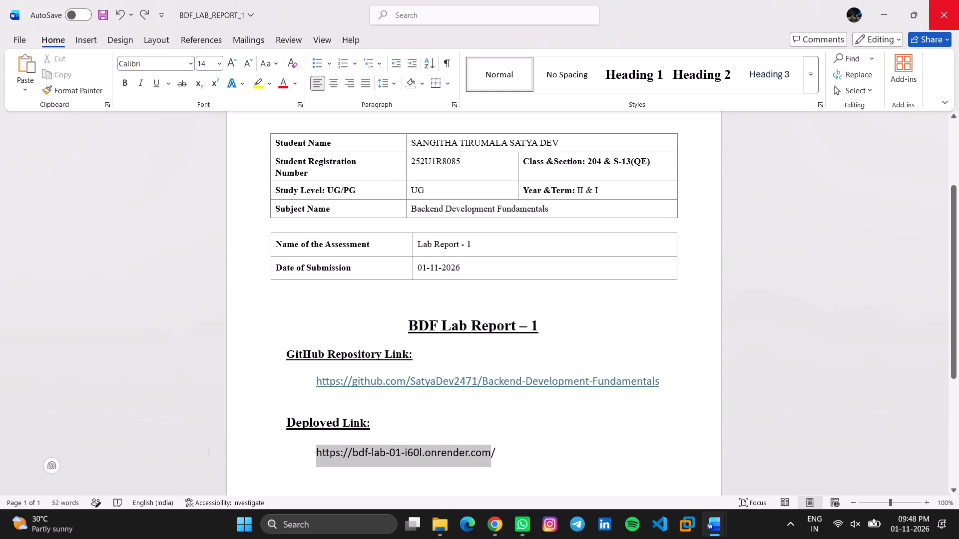
{"action": "left_click_drag", "start_coordinate": [490, 454], "coordinate": [496, 451]}
{"action": "key", "text": "ctrl+k"}
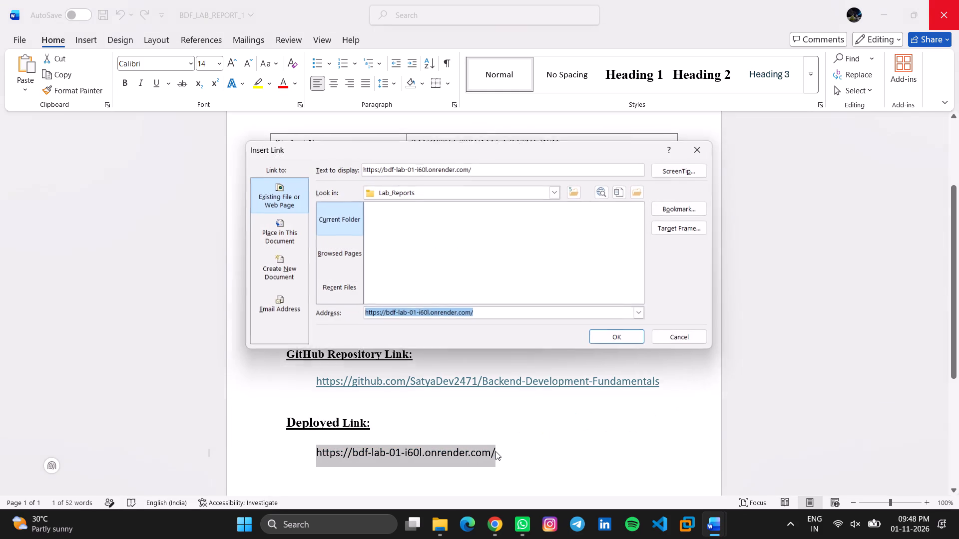
{"action": "key", "text": "Return"}
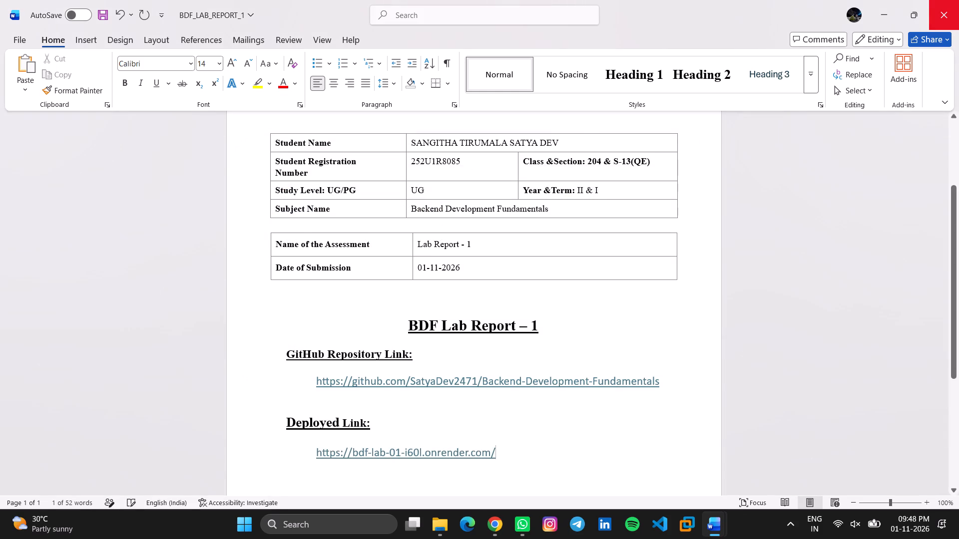
{"action": "key", "text": "ctrl+s"}
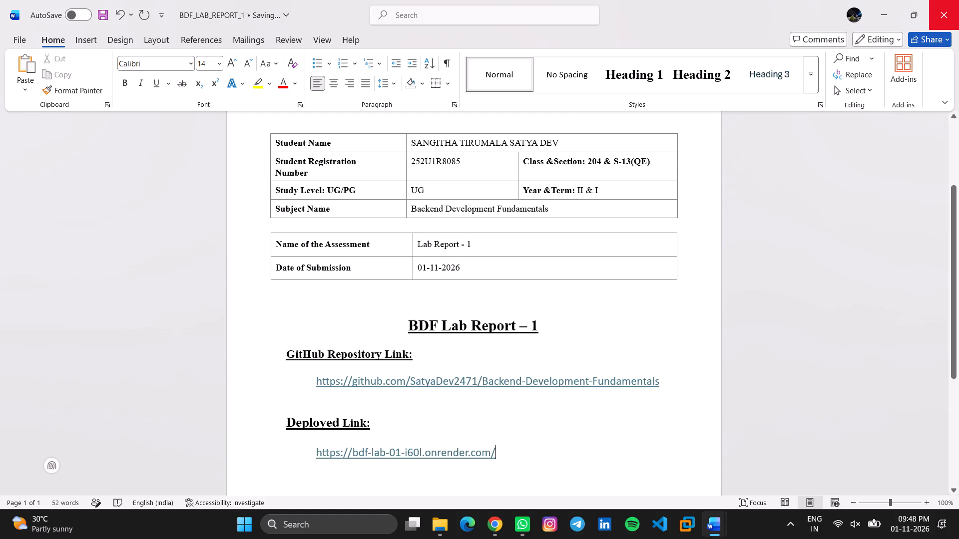
{"action": "scroll", "coordinate": [429, 372], "scroll_direction": "up", "scroll_amount": 4}
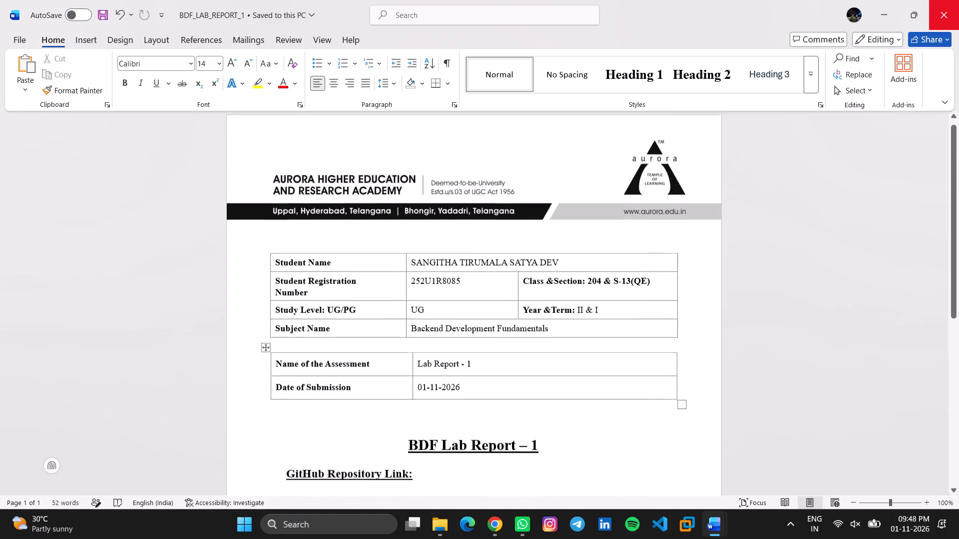
{"action": "scroll", "coordinate": [434, 358], "scroll_direction": "up", "scroll_amount": 3}
{"action": "left_click", "coordinate": [19, 35]}
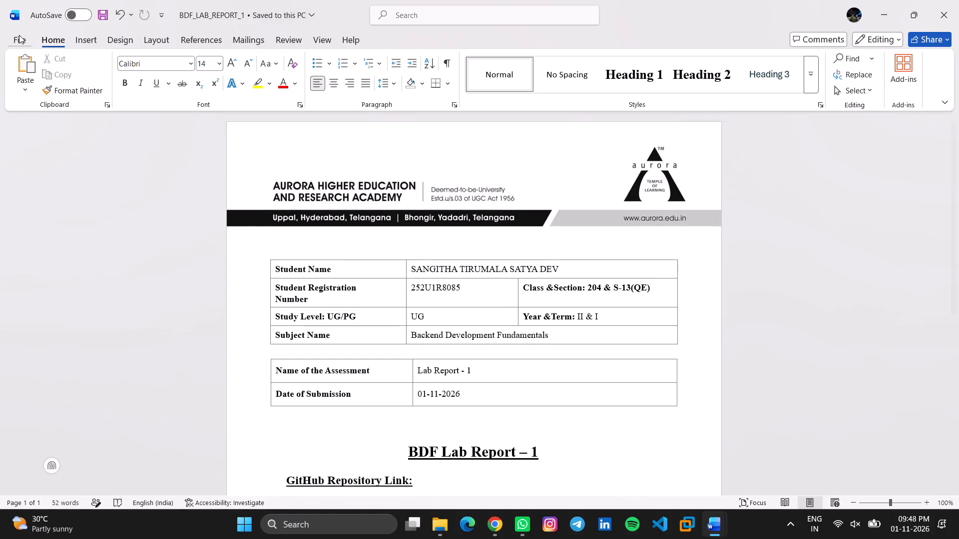
{"action": "left_click", "coordinate": [61, 224]}
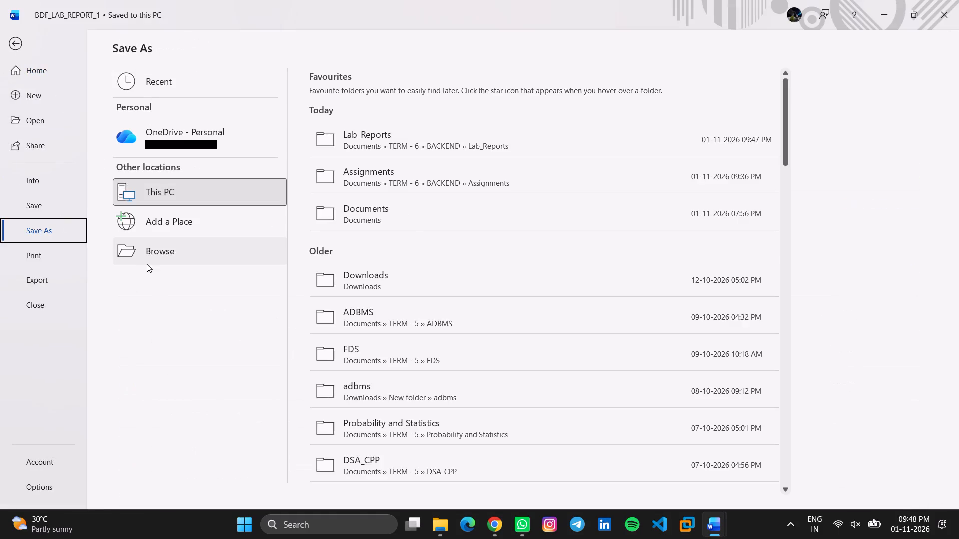
{"action": "left_click", "coordinate": [170, 257]}
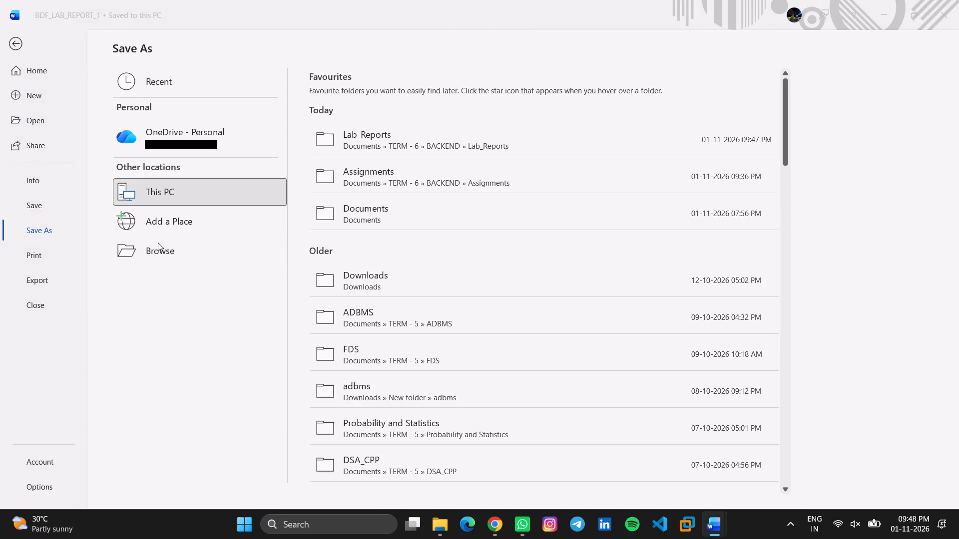
{"action": "left_click", "coordinate": [184, 219]}
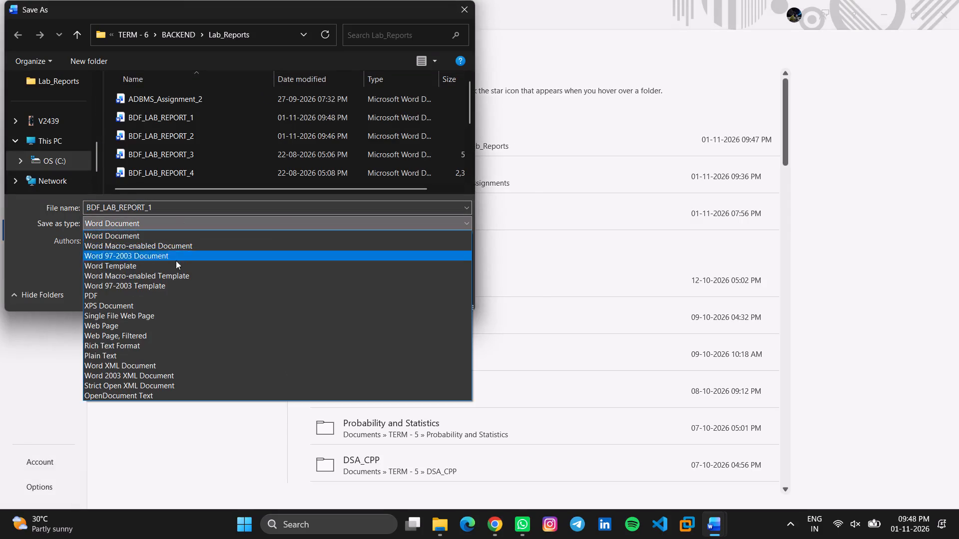
{"action": "left_click", "coordinate": [171, 298]}
{"action": "scroll", "coordinate": [261, 152], "scroll_direction": "down", "scroll_amount": 13}
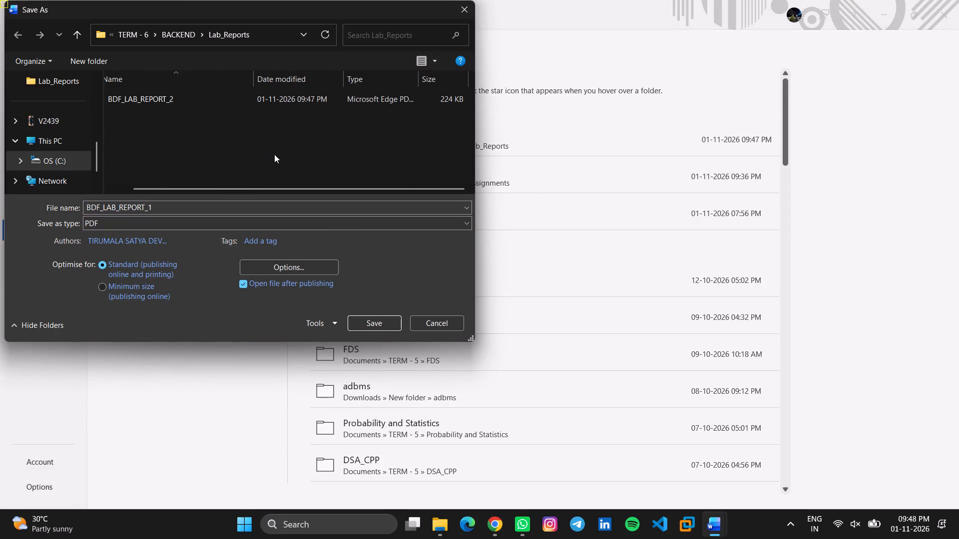
{"action": "scroll", "coordinate": [274, 154], "scroll_direction": "down", "scroll_amount": 2}
{"action": "left_click", "coordinate": [390, 321]}
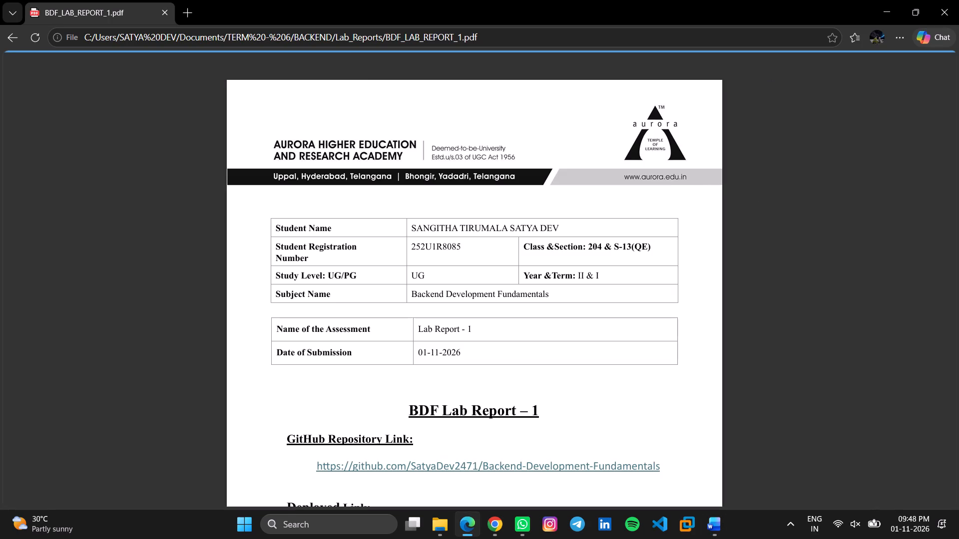
{"action": "scroll", "coordinate": [484, 243], "scroll_direction": "down", "scroll_amount": 6}
{"action": "left_click", "coordinate": [958, 0]}
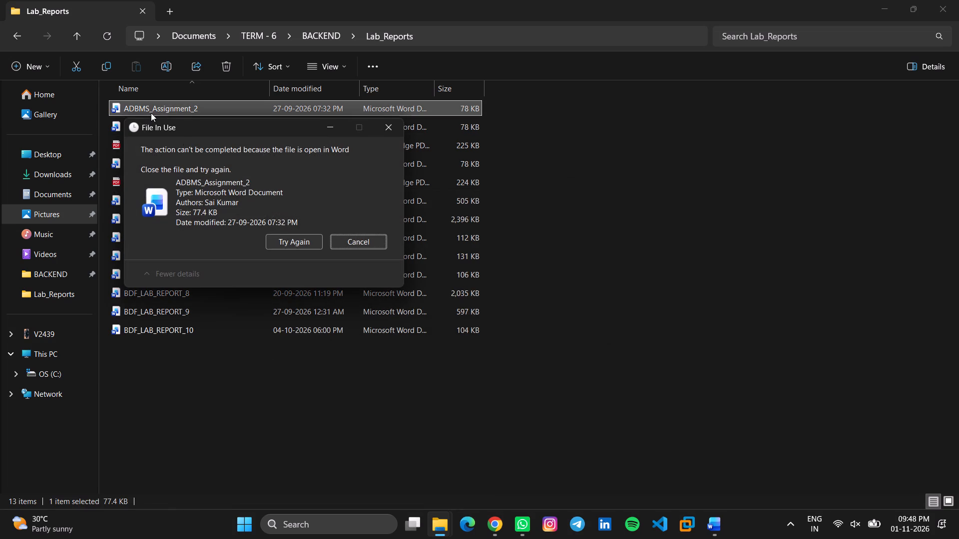
{"action": "left_click", "coordinate": [278, 234]}
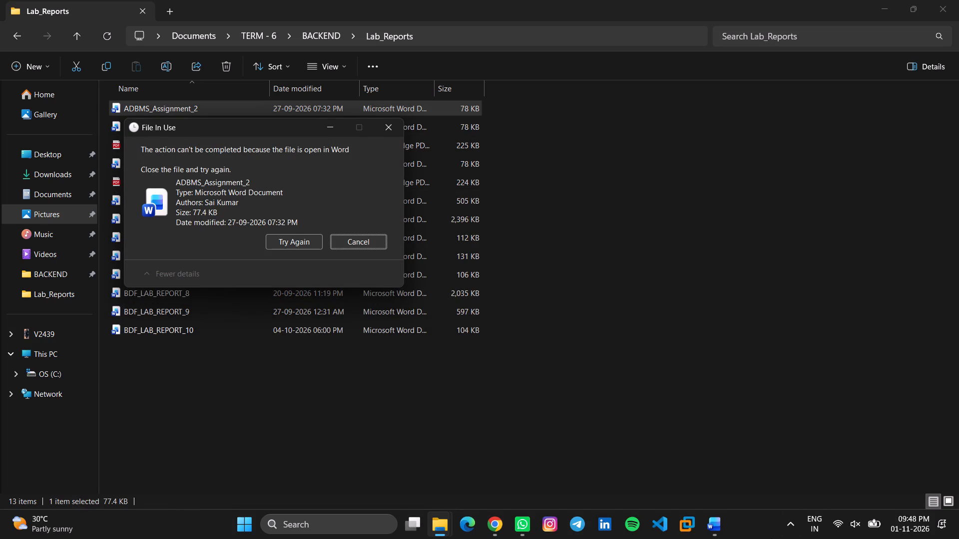
{"action": "left_click", "coordinate": [712, 516]}
{"action": "left_click", "coordinate": [958, 0]}
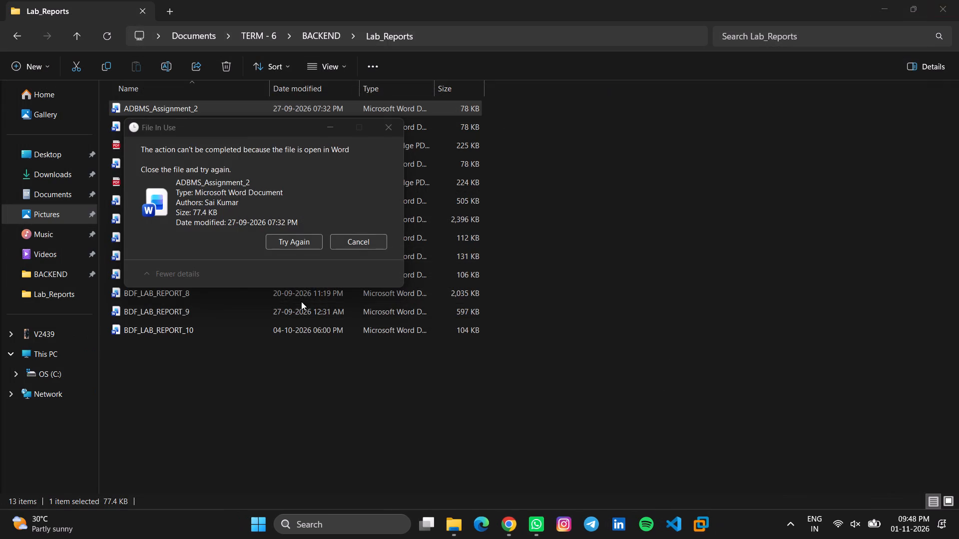
{"action": "left_click", "coordinate": [299, 241]}
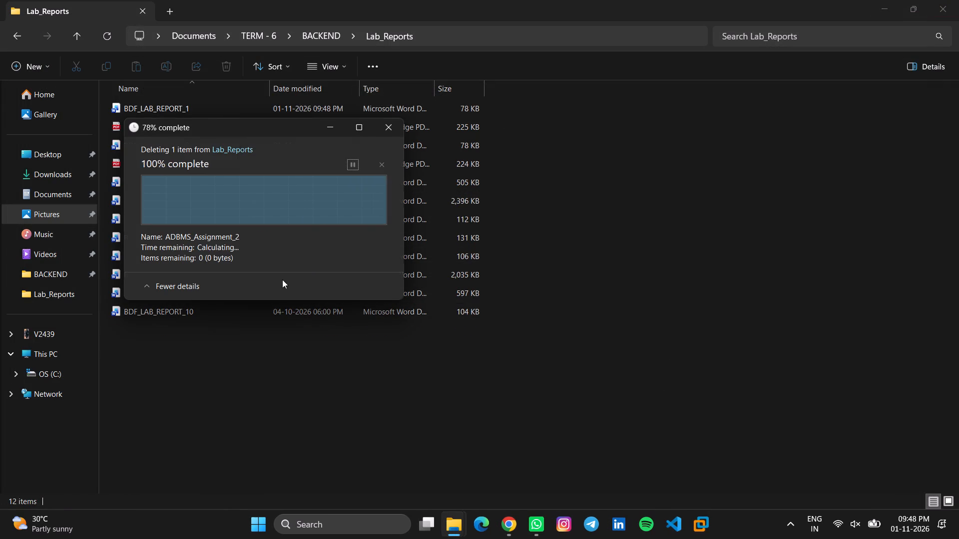
{"action": "left_click", "coordinate": [241, 393]}
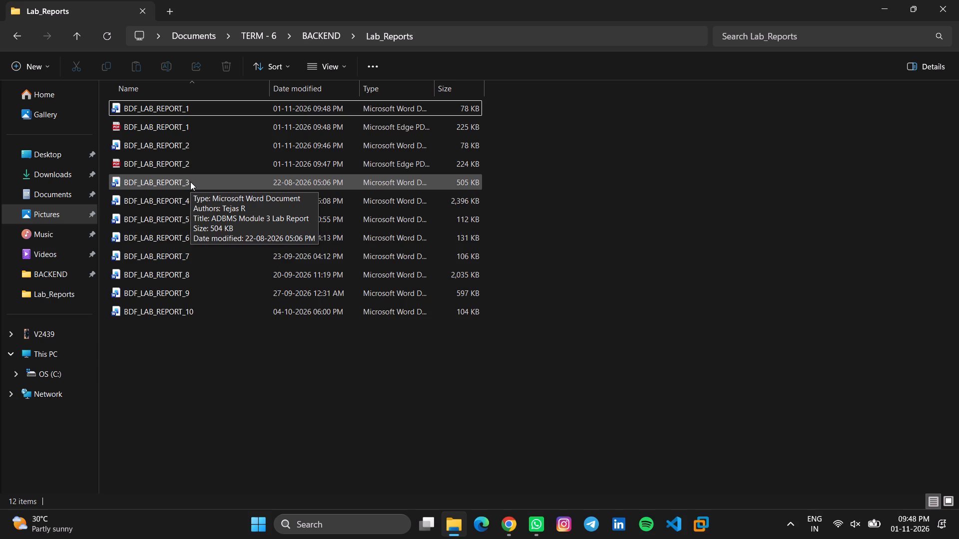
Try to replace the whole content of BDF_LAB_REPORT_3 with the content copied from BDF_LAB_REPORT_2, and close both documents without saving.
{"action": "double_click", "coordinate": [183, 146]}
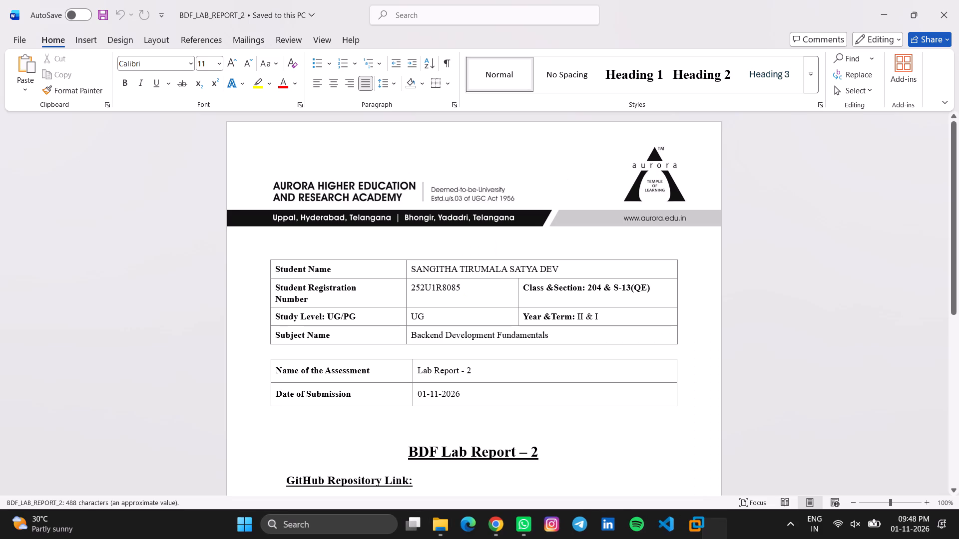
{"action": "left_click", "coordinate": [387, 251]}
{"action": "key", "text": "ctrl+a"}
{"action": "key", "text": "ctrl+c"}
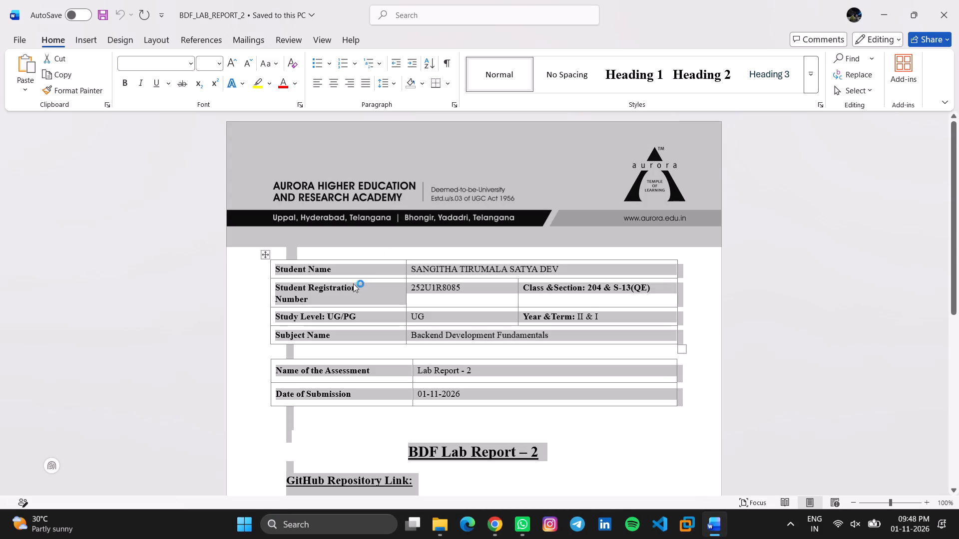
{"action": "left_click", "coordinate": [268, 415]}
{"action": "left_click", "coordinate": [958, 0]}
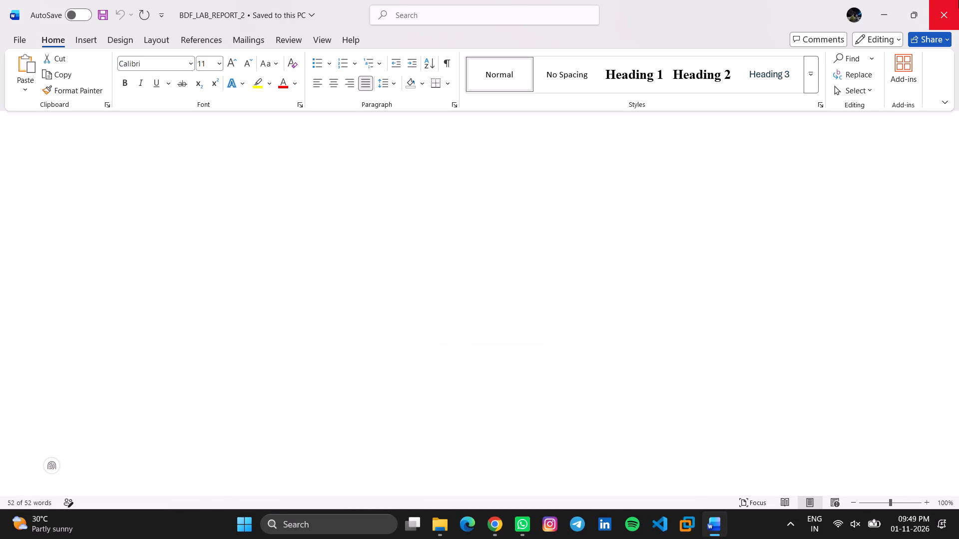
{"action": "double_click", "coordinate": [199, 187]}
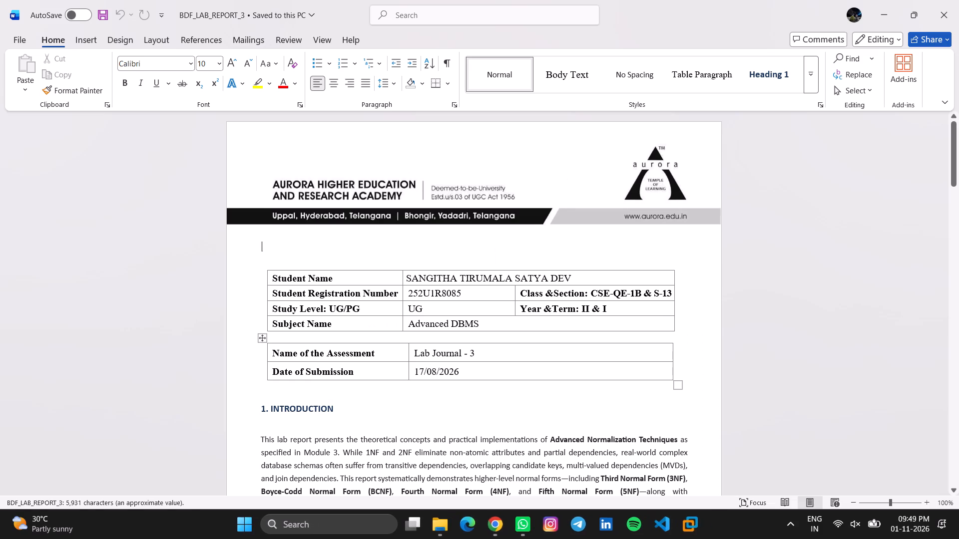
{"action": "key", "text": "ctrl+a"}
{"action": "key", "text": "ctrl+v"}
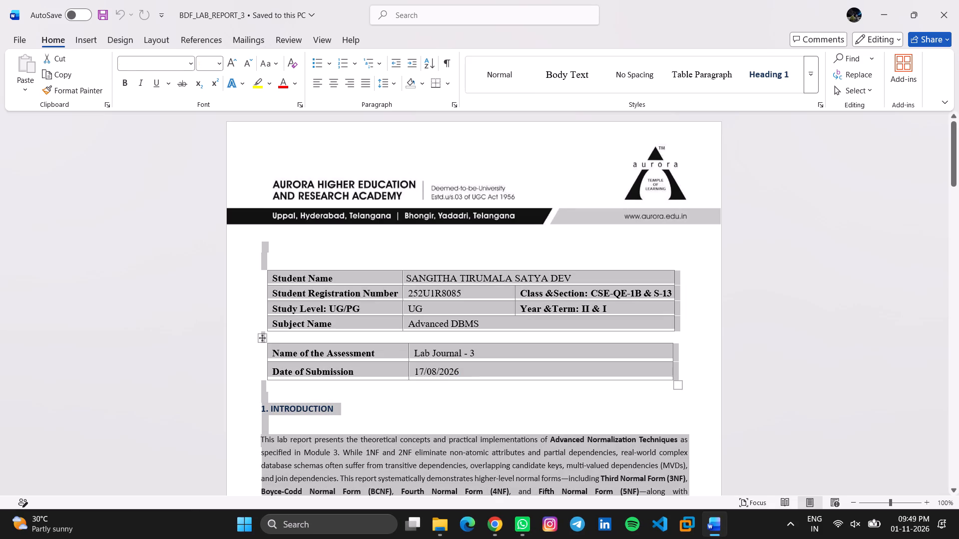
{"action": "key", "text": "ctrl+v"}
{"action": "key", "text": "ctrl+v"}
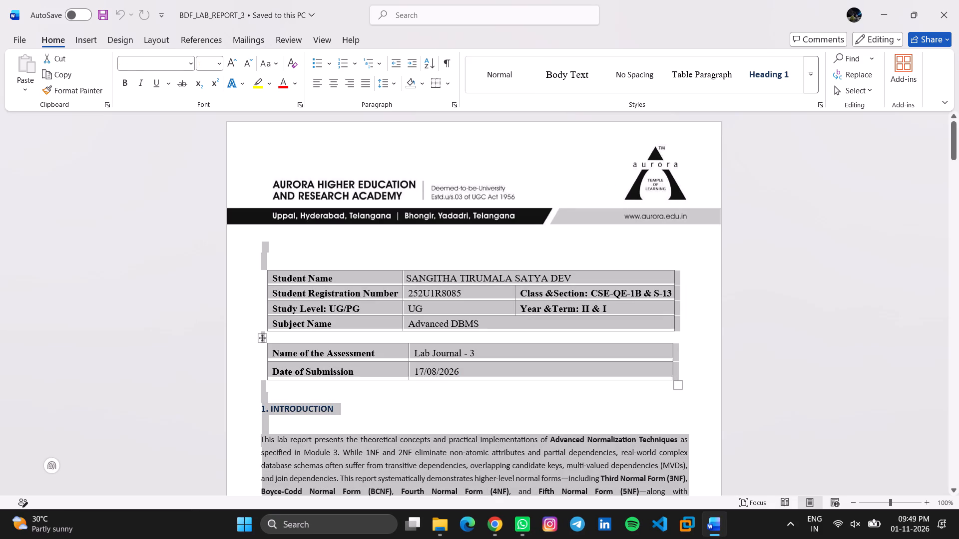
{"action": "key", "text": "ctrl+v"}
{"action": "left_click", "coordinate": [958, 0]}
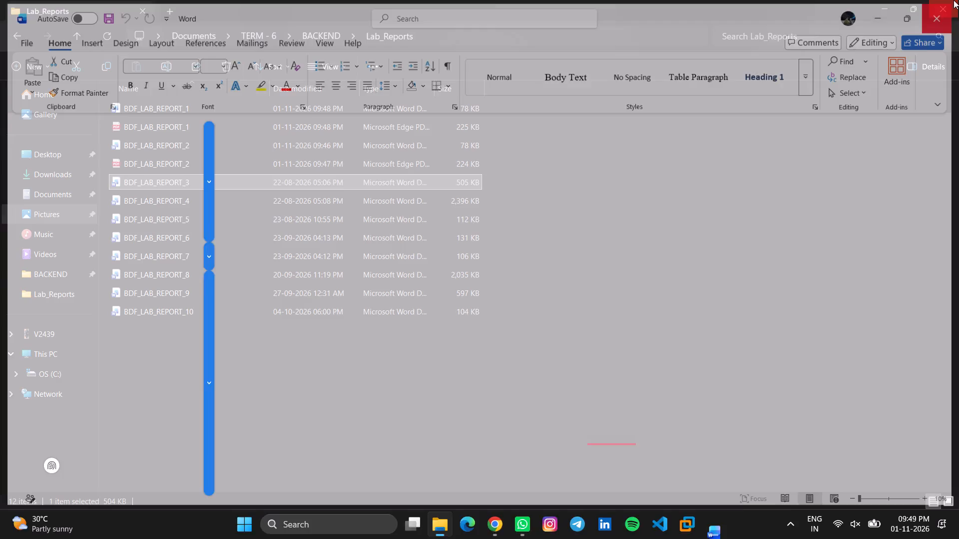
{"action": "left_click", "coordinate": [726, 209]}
Go to the Lab_Reports folder in TERM - 6 > ADVANCED_DSA and briefly open and close DSA CPP Lab Journals 1 and 2.
{"action": "left_click", "coordinate": [318, 36]}
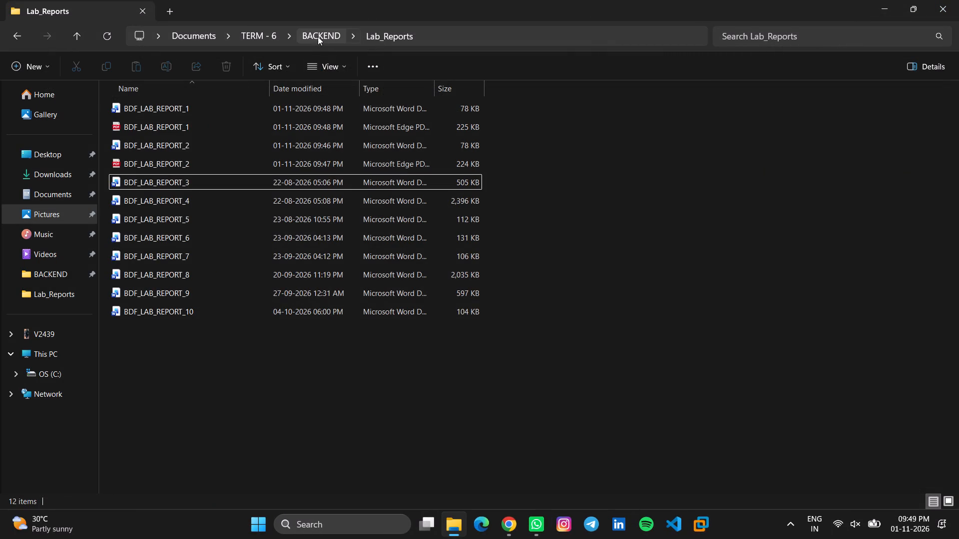
{"action": "left_click", "coordinate": [263, 36]}
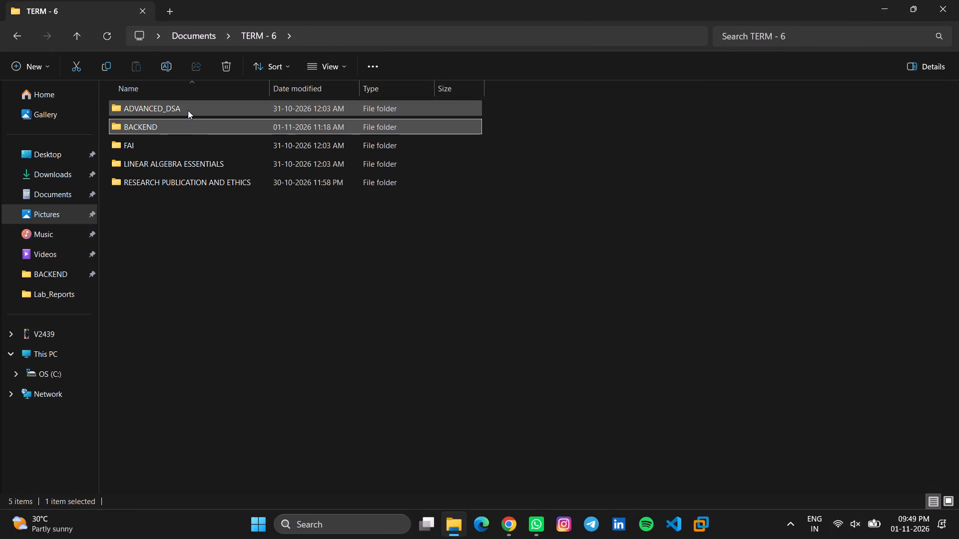
{"action": "double_click", "coordinate": [188, 110]}
{"action": "double_click", "coordinate": [192, 131]}
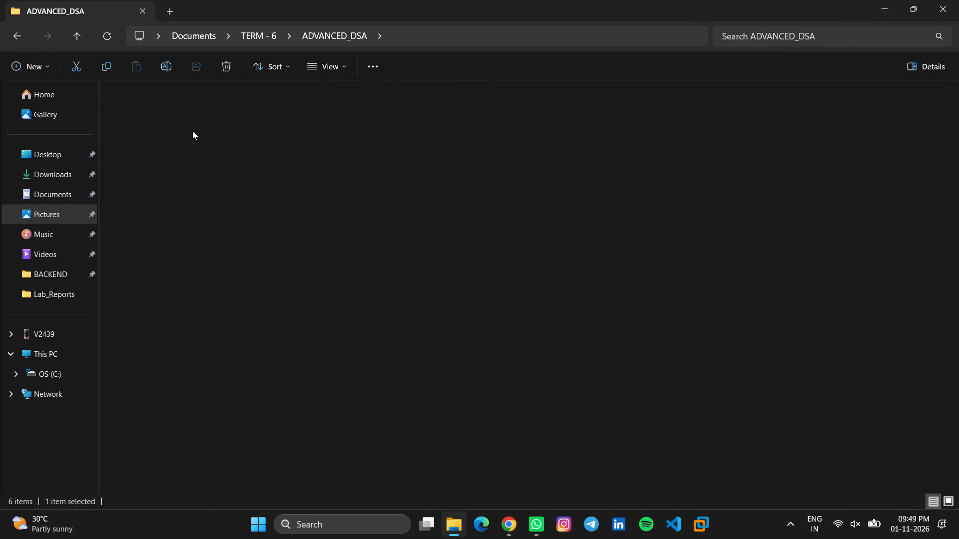
{"action": "double_click", "coordinate": [198, 110]}
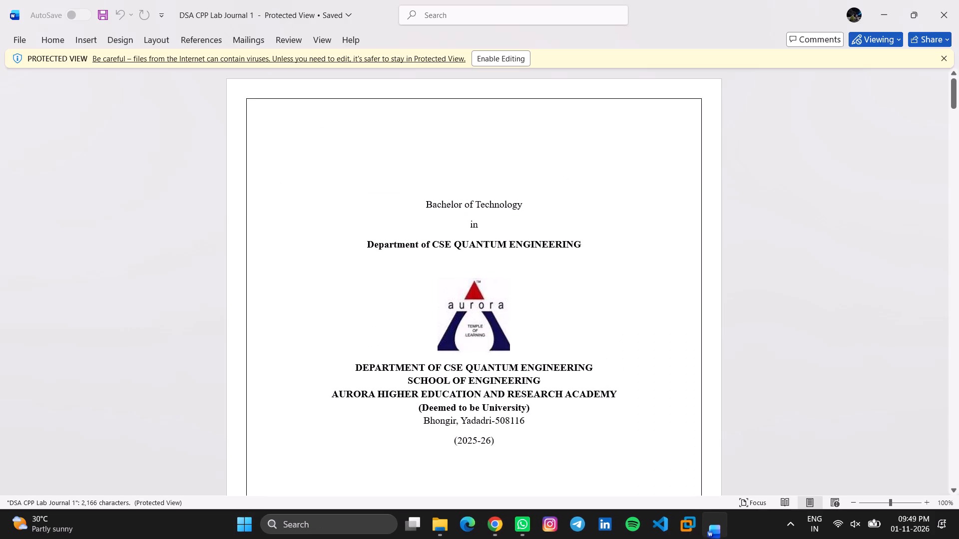
{"action": "left_click", "coordinate": [958, 0]}
{"action": "double_click", "coordinate": [174, 132]}
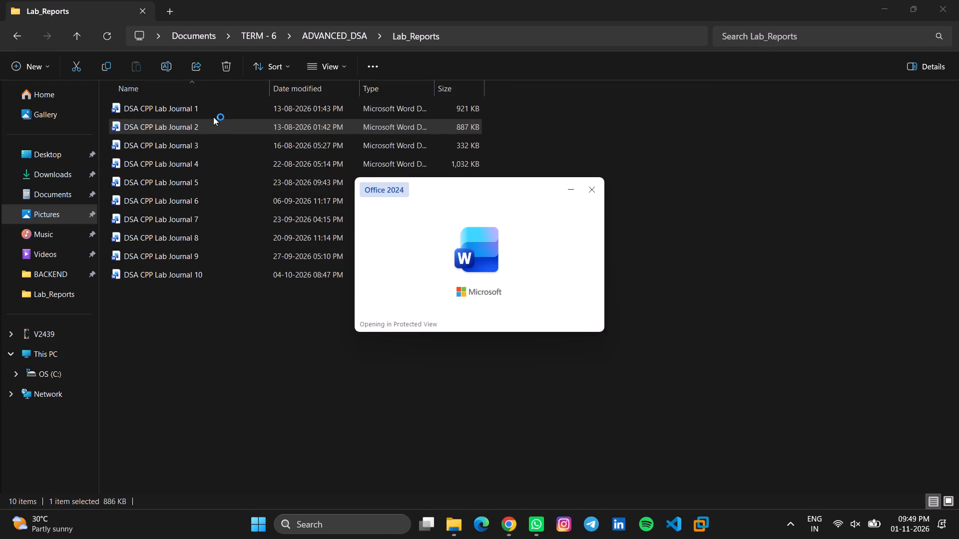
{"action": "left_click", "coordinate": [958, 0]}
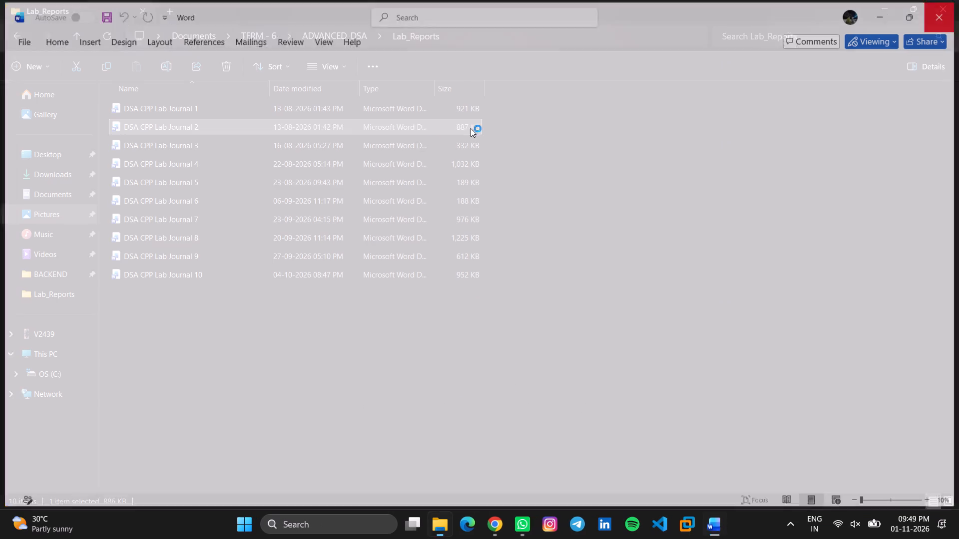
Open DSA CPP Lab Journal 5, read through its cover table, code and output pages to the end, and close it.
{"action": "double_click", "coordinate": [139, 184]}
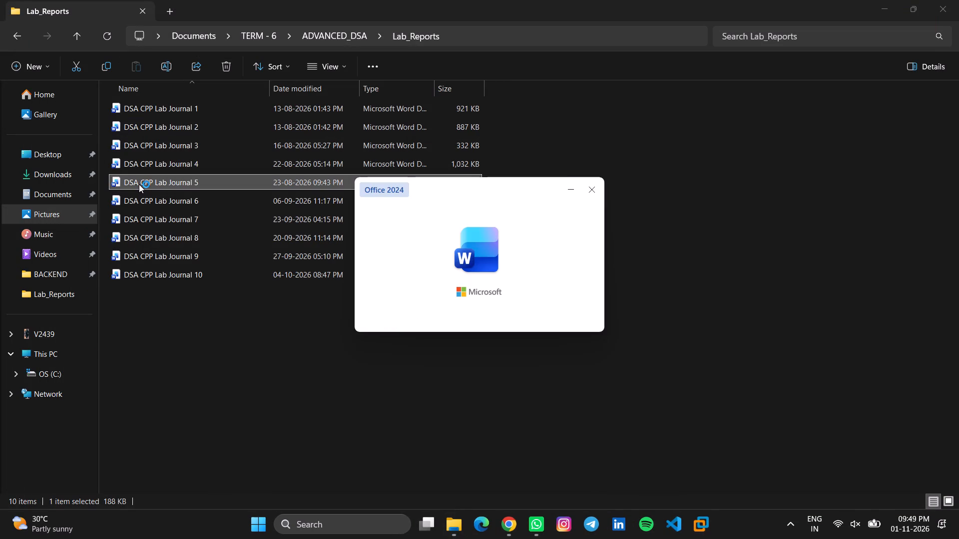
{"action": "scroll", "coordinate": [325, 191], "scroll_direction": "down", "scroll_amount": 1}
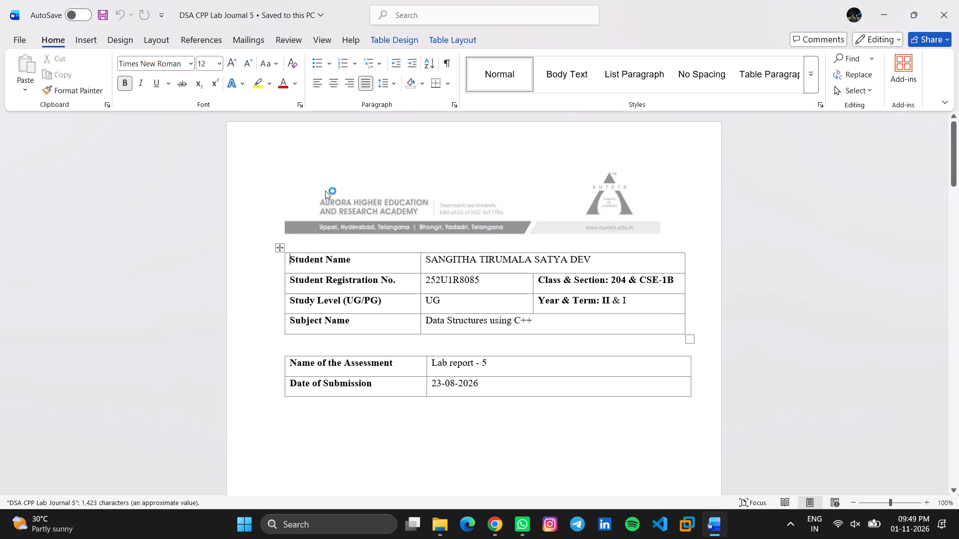
{"action": "scroll", "coordinate": [325, 191], "scroll_direction": "down", "scroll_amount": 2}
{"action": "scroll", "coordinate": [375, 192], "scroll_direction": "down", "scroll_amount": 20}
{"action": "scroll", "coordinate": [375, 192], "scroll_direction": "down", "scroll_amount": 13}
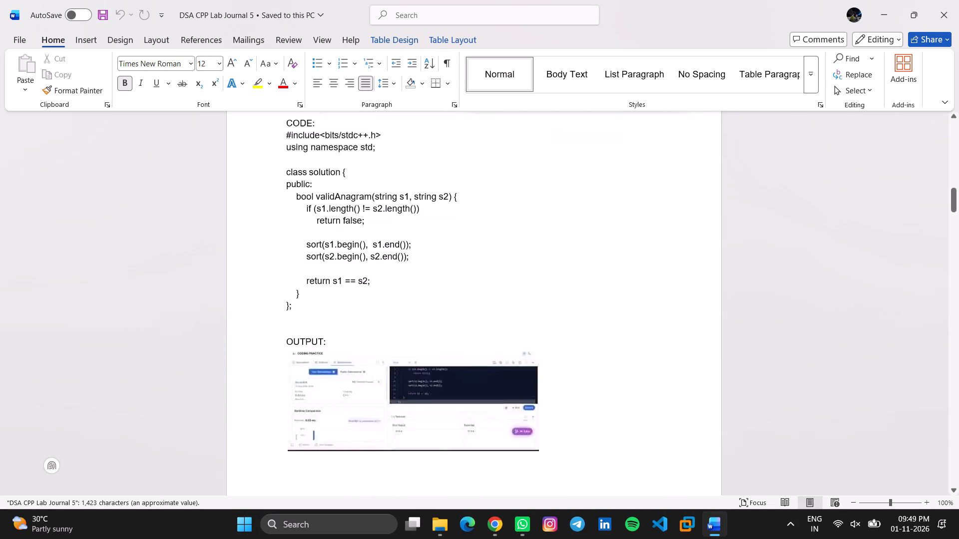
{"action": "scroll", "coordinate": [395, 190], "scroll_direction": "down", "scroll_amount": 20}
{"action": "scroll", "coordinate": [395, 190], "scroll_direction": "down", "scroll_amount": 19}
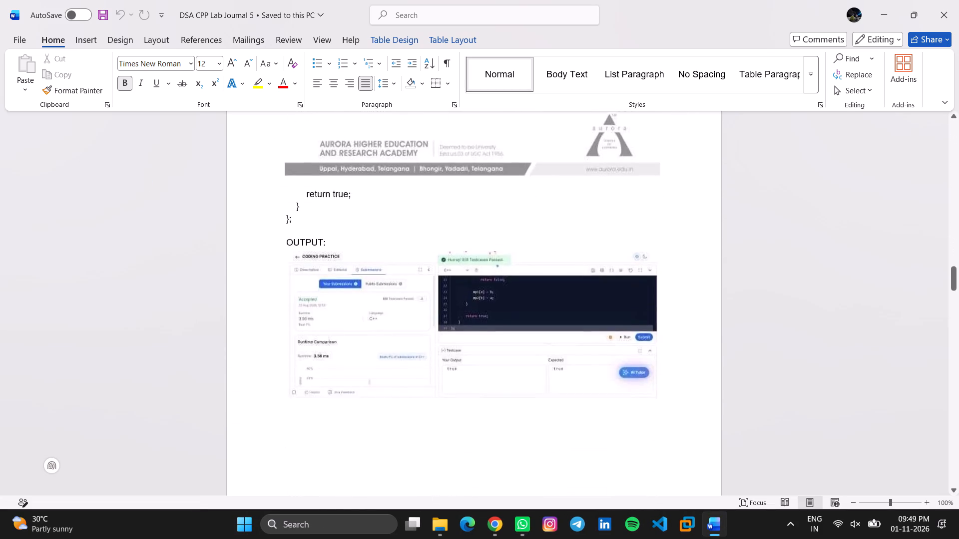
{"action": "scroll", "coordinate": [401, 192], "scroll_direction": "down", "scroll_amount": 16}
{"action": "scroll", "coordinate": [401, 191], "scroll_direction": "down", "scroll_amount": 20}
{"action": "scroll", "coordinate": [401, 191], "scroll_direction": "down", "scroll_amount": 5}
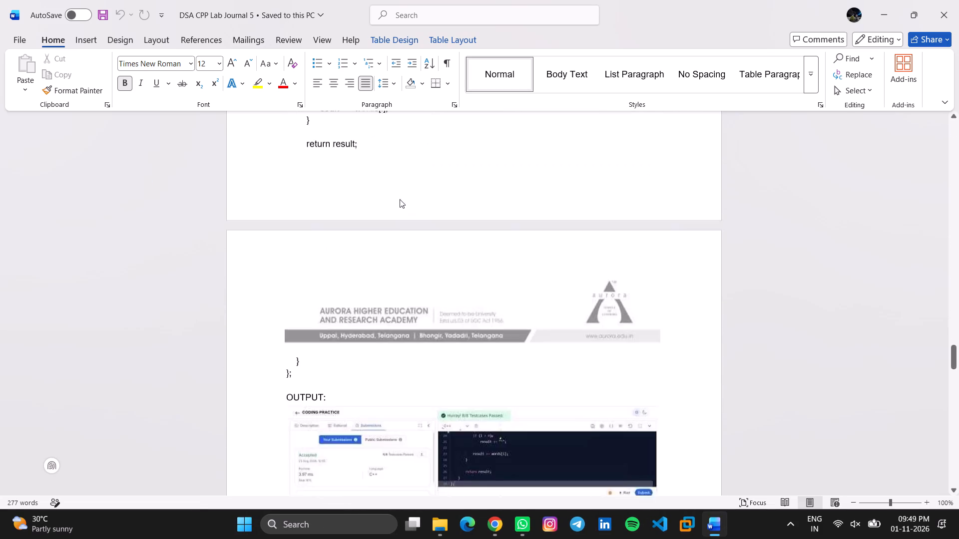
{"action": "scroll", "coordinate": [390, 209], "scroll_direction": "down", "scroll_amount": 14}
{"action": "scroll", "coordinate": [413, 221], "scroll_direction": "down", "scroll_amount": 14}
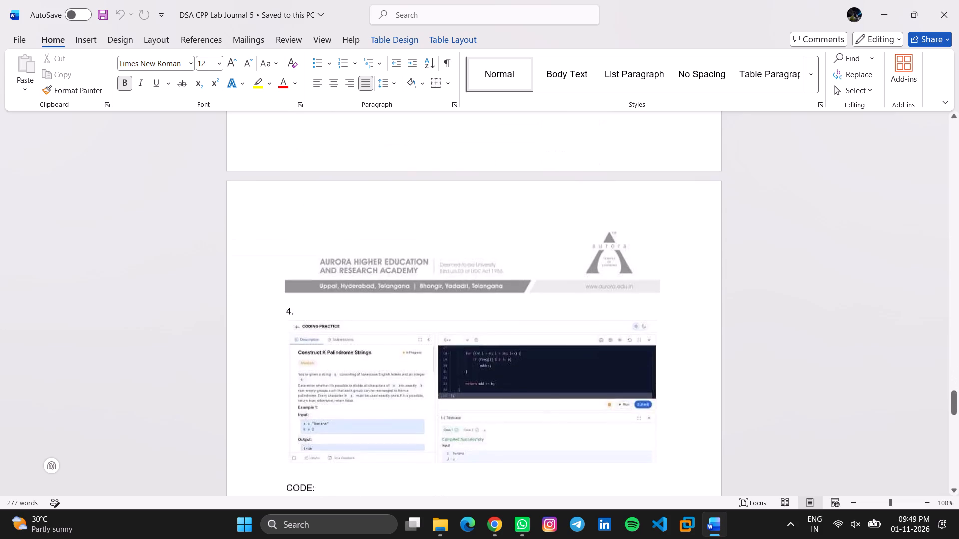
{"action": "scroll", "coordinate": [431, 233], "scroll_direction": "down", "scroll_amount": 18}
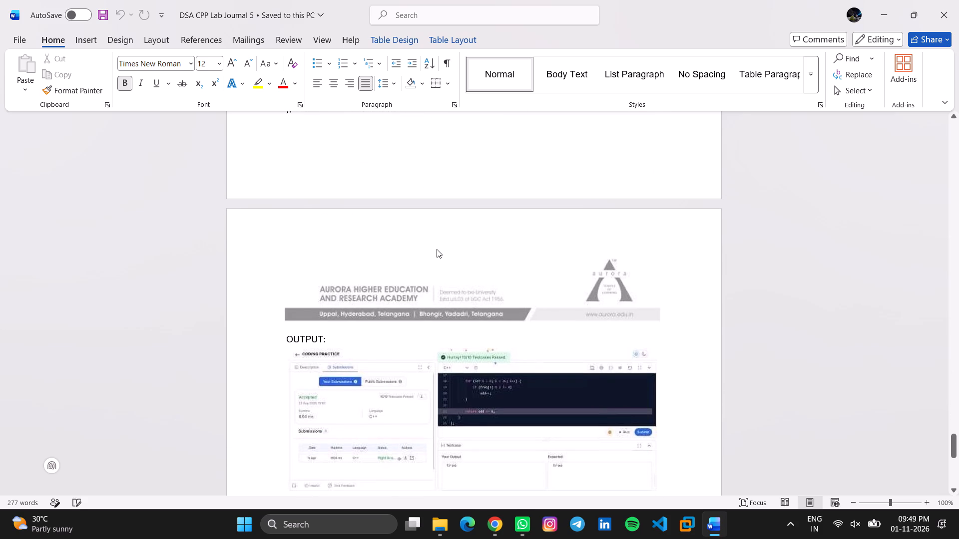
{"action": "scroll", "coordinate": [436, 249], "scroll_direction": "down", "scroll_amount": 8}
{"action": "scroll", "coordinate": [443, 234], "scroll_direction": "down", "scroll_amount": 15}
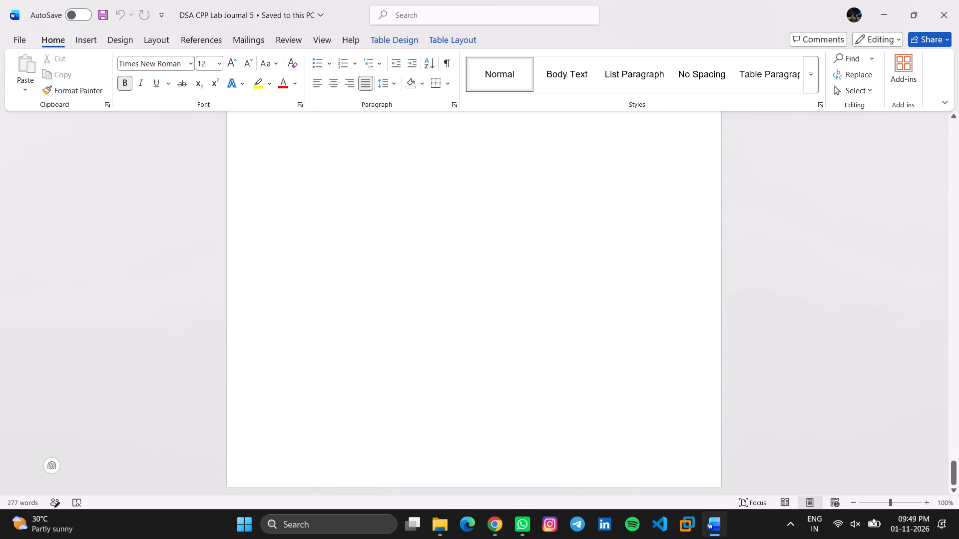
{"action": "scroll", "coordinate": [449, 234], "scroll_direction": "down", "scroll_amount": 18}
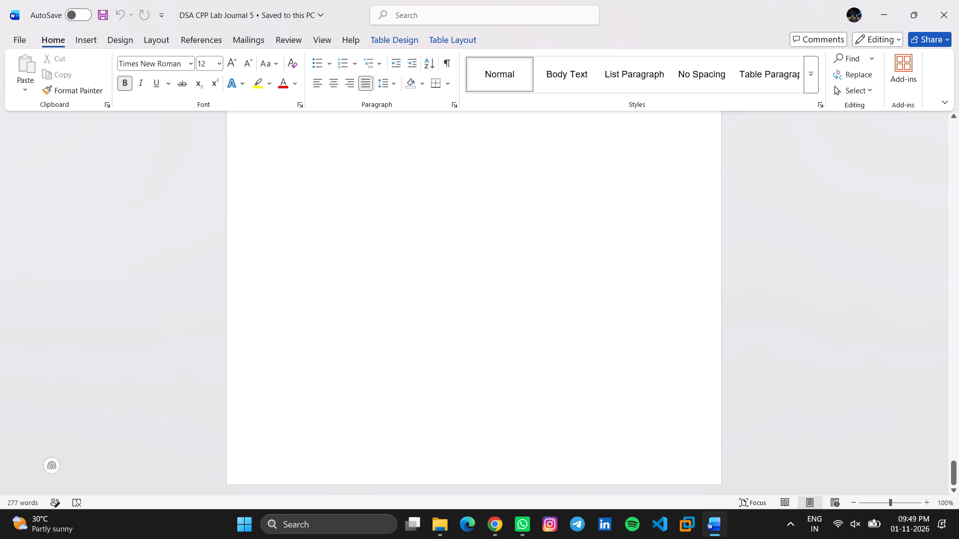
{"action": "left_click", "coordinate": [954, 3]}
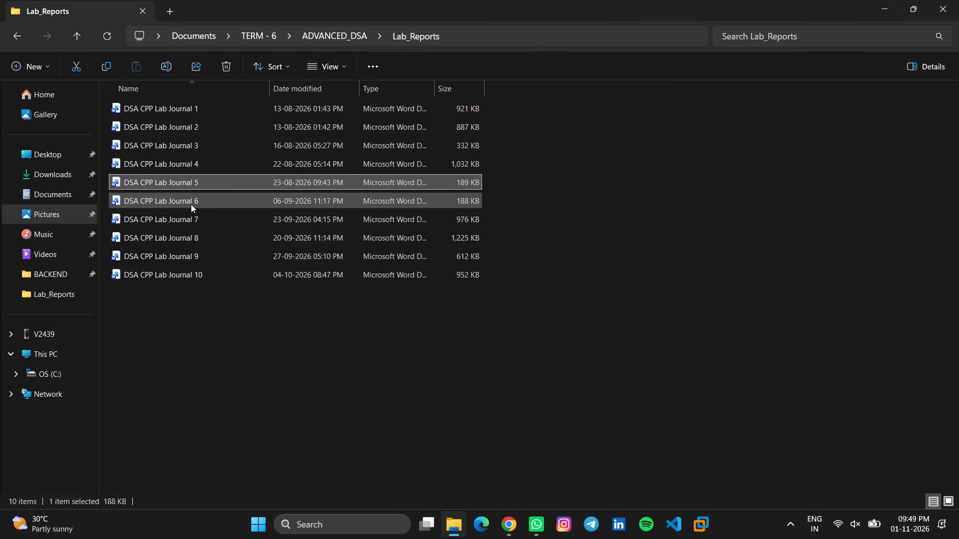
Open DSA CPP Lab Journal 6, read through its cover tables and the coding-practice code pages, and close it.
{"action": "double_click", "coordinate": [191, 204]}
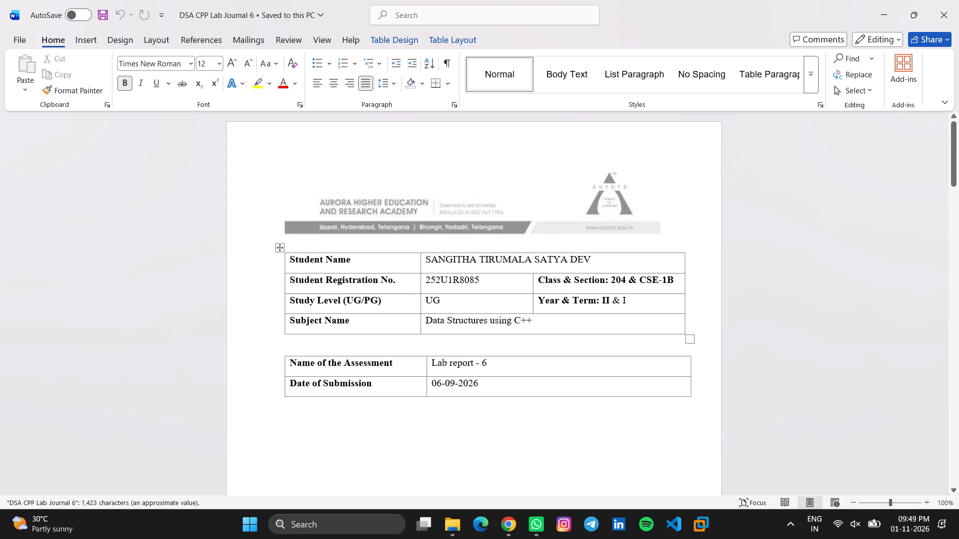
{"action": "scroll", "coordinate": [518, 226], "scroll_direction": "down", "scroll_amount": 6}
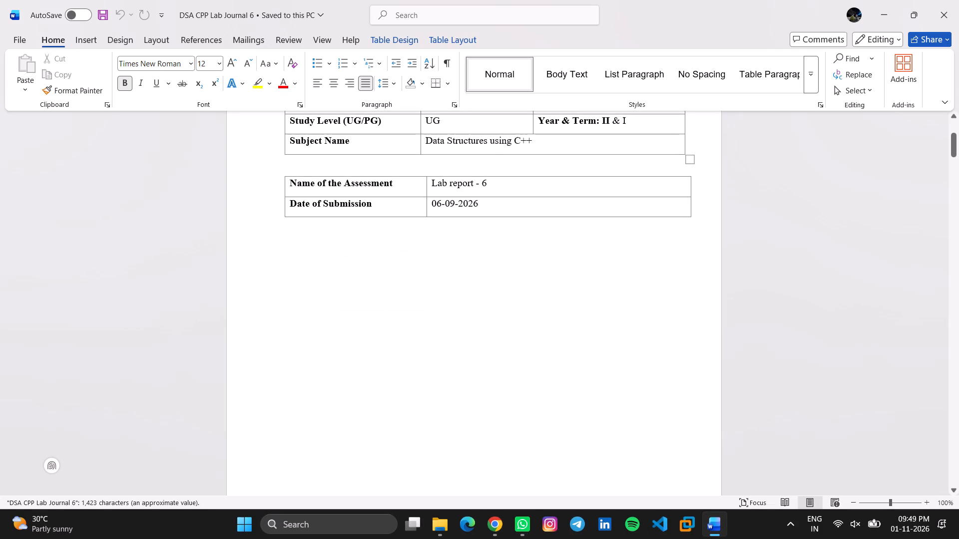
{"action": "scroll", "coordinate": [522, 224], "scroll_direction": "up", "scroll_amount": 6}
{"action": "scroll", "coordinate": [522, 224], "scroll_direction": "down", "scroll_amount": 17}
{"action": "scroll", "coordinate": [527, 224], "scroll_direction": "down", "scroll_amount": 7}
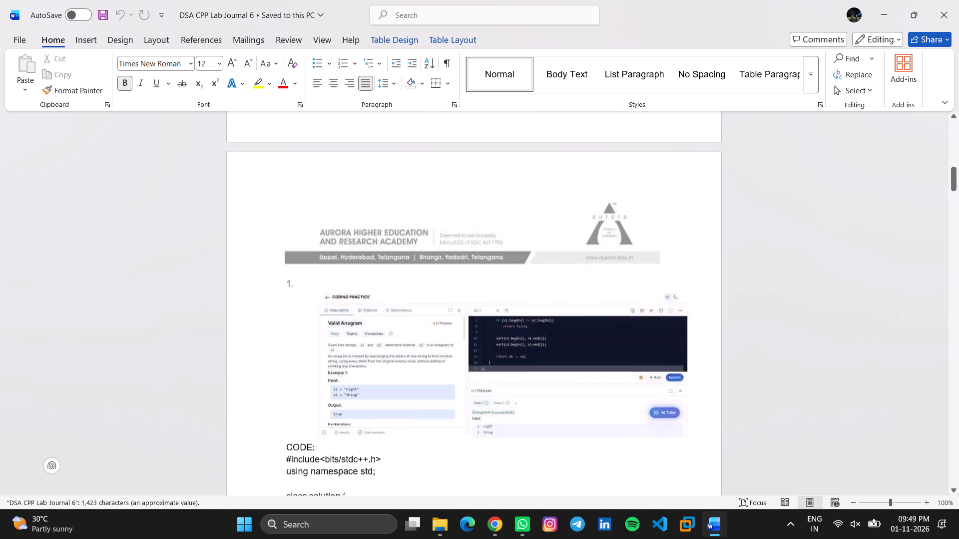
{"action": "scroll", "coordinate": [529, 227], "scroll_direction": "down", "scroll_amount": 8}
{"action": "scroll", "coordinate": [529, 227], "scroll_direction": "down", "scroll_amount": 20}
{"action": "scroll", "coordinate": [529, 227], "scroll_direction": "down", "scroll_amount": 5}
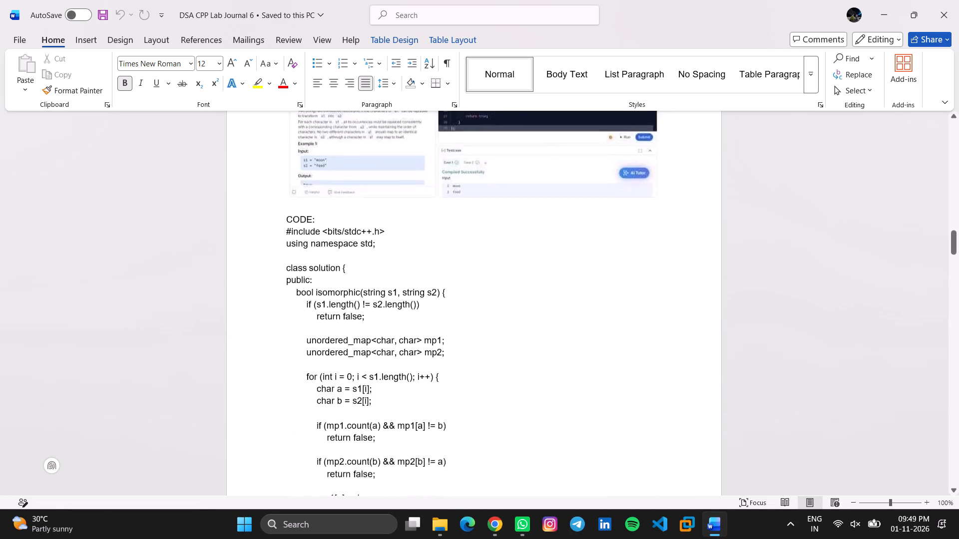
{"action": "scroll", "coordinate": [530, 227], "scroll_direction": "up", "scroll_amount": 18}
{"action": "left_click", "coordinate": [958, 0]}
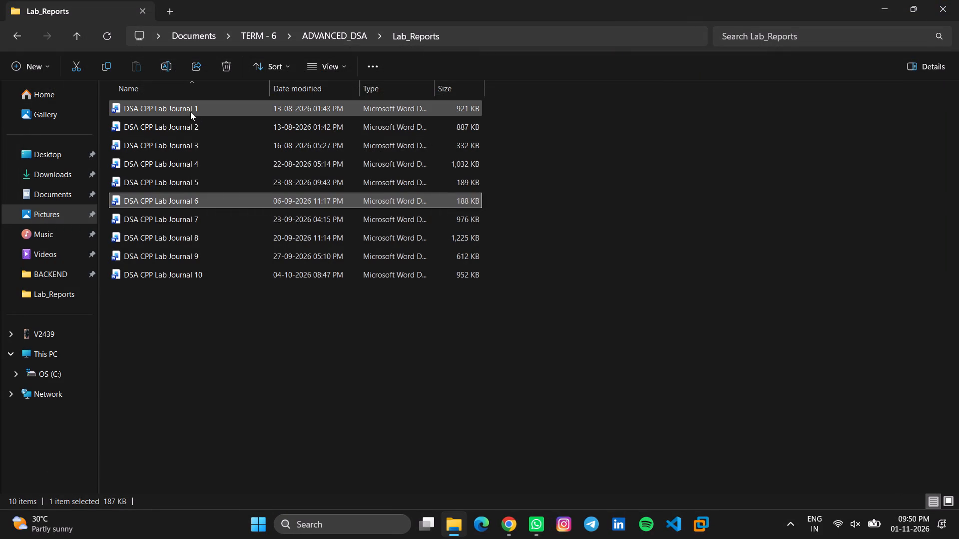
Permanently delete DSA CPP Lab Journals 2 to 10 from the ADVANCED_DSA Lab_Reports folder, keeping Journal 1.
{"action": "left_click", "coordinate": [195, 337]}
{"action": "left_click_drag", "start_coordinate": [195, 336], "coordinate": [185, 152]}
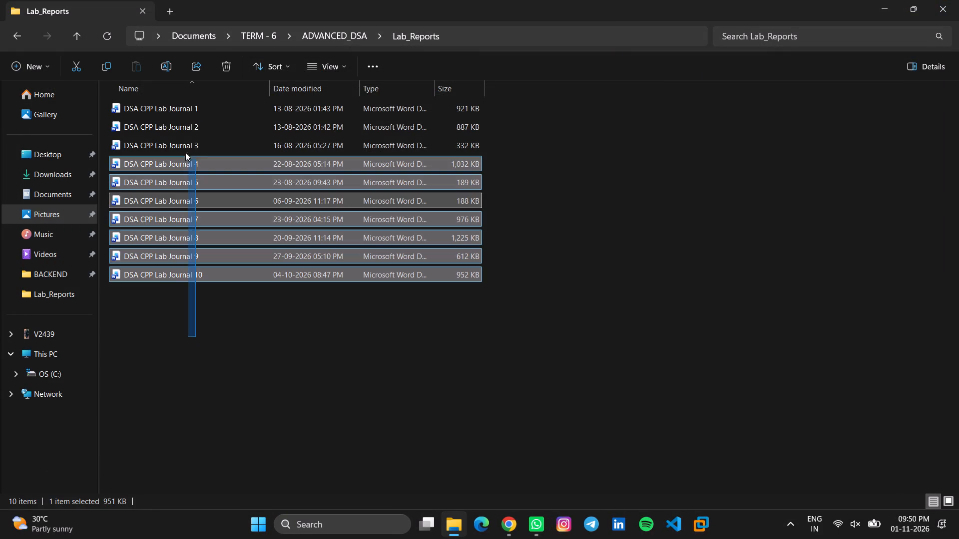
{"action": "left_click_drag", "start_coordinate": [185, 152], "coordinate": [179, 125]}
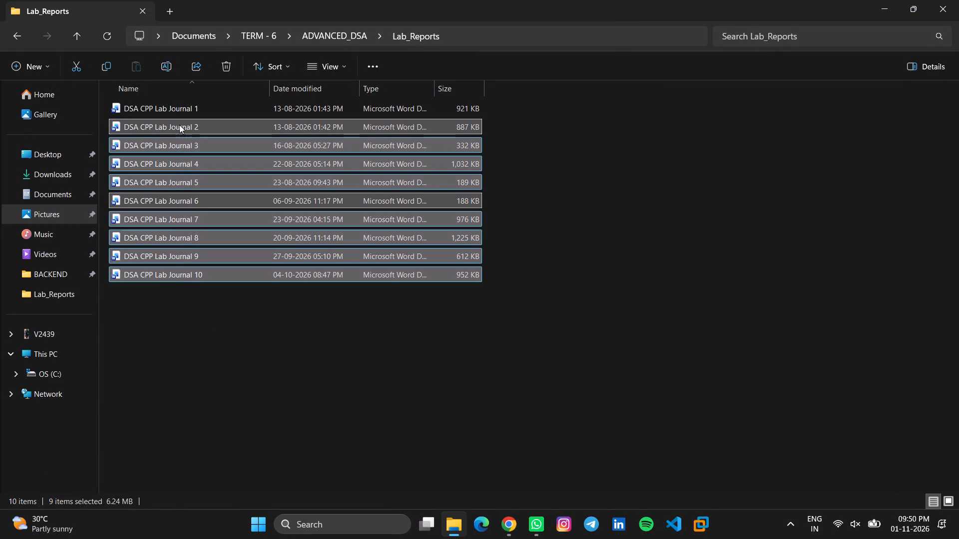
{"action": "key", "text": "shift+Delete"}
{"action": "key", "text": "Return"}
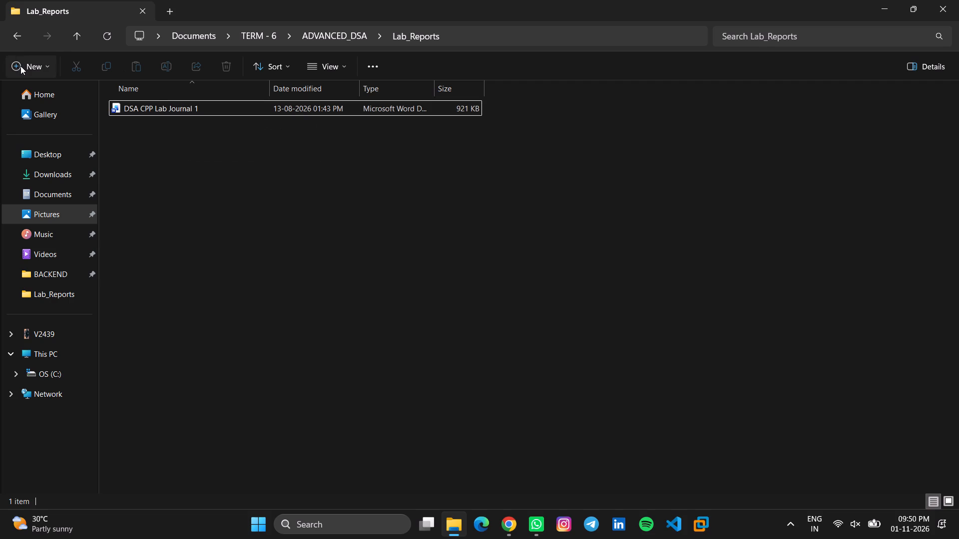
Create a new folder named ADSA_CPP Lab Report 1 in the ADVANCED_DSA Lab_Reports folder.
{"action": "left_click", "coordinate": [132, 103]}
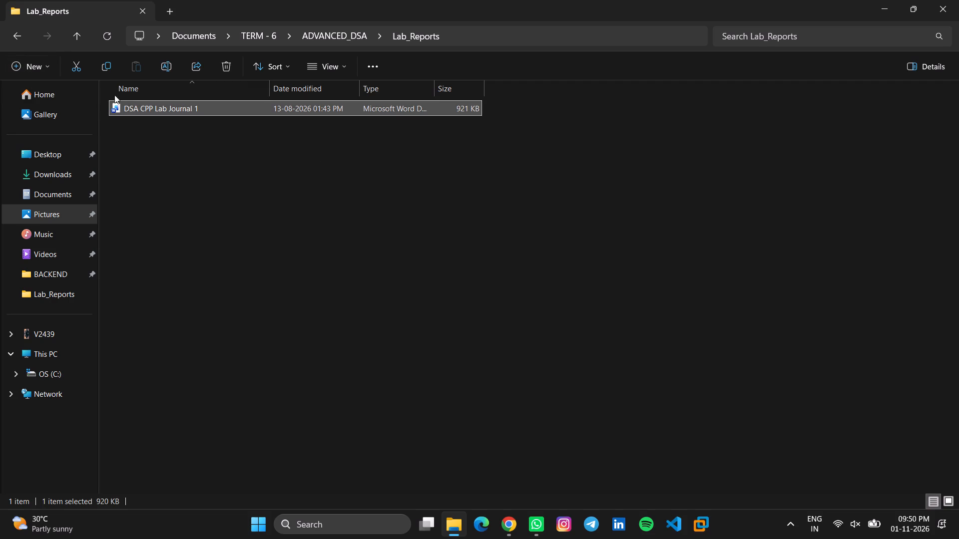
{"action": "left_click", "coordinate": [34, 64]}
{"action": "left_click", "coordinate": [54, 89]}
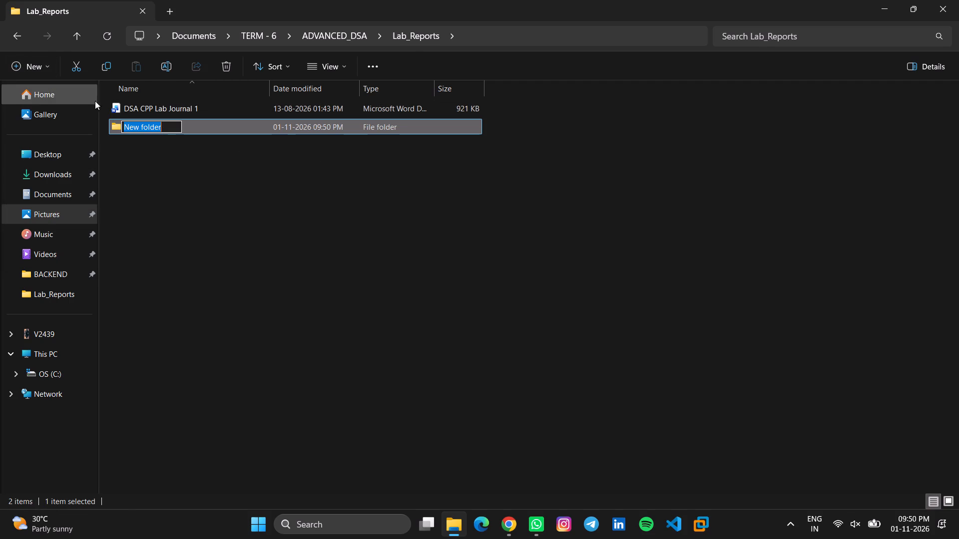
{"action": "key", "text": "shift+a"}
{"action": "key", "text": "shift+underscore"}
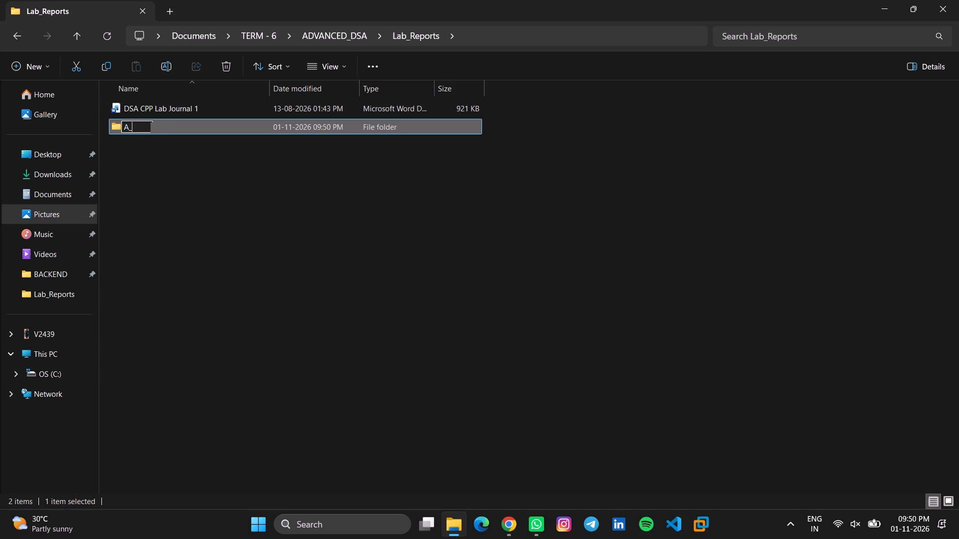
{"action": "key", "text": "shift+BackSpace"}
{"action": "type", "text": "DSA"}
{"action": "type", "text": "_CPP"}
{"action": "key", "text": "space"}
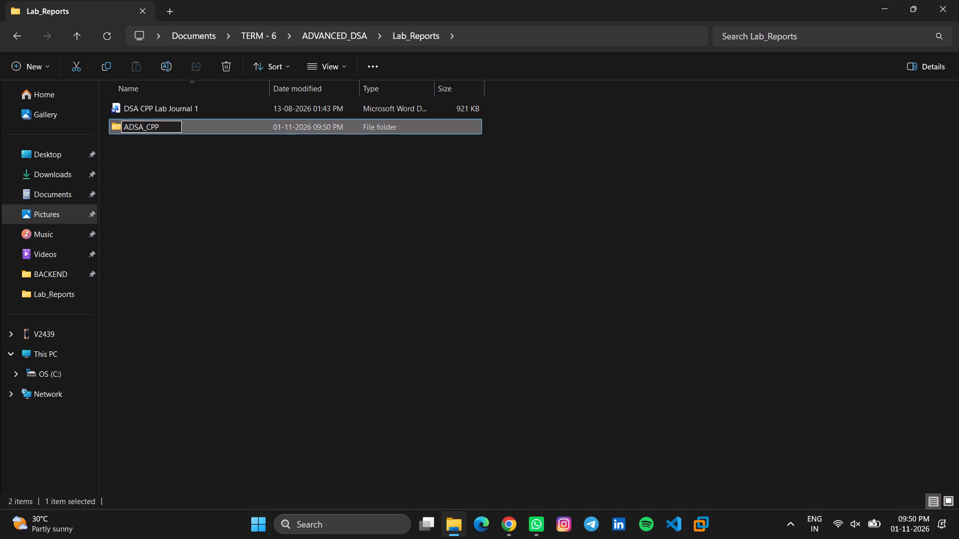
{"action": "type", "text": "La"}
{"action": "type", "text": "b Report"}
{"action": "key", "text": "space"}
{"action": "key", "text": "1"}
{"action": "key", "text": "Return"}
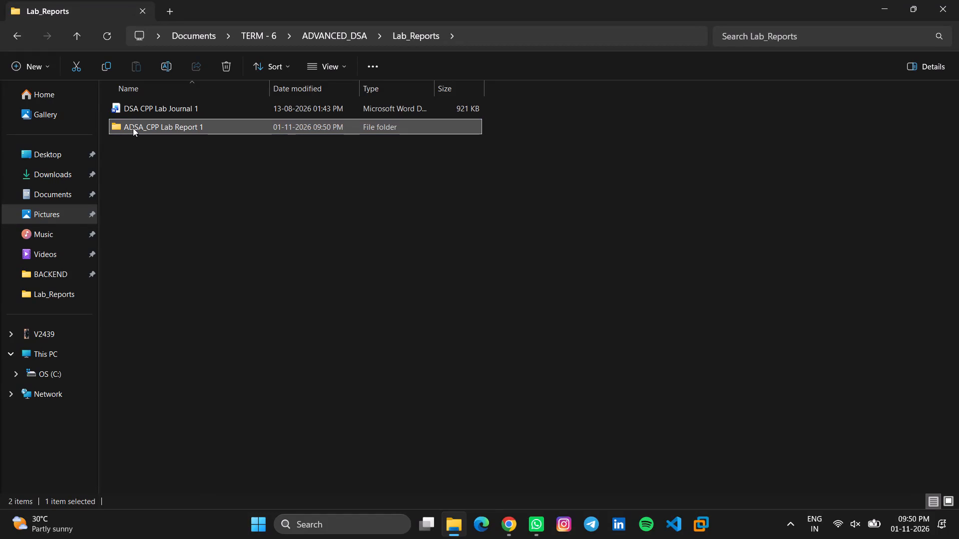
Rename the DSA CPP Lab Journal 1 document as ADSA_CPP Lab Report 1, reusing the name copied from the new folder.
{"action": "left_click", "coordinate": [133, 128]}
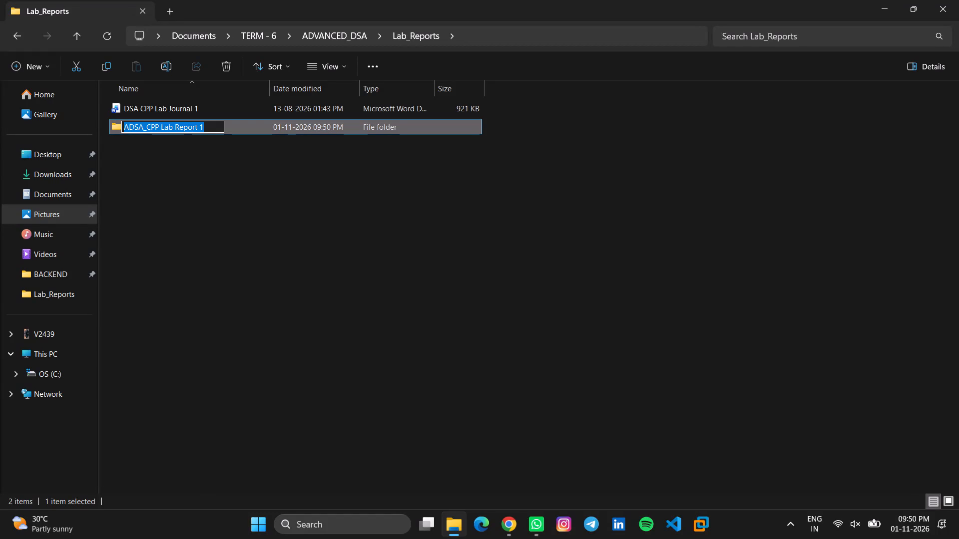
{"action": "key", "text": "F1"}
{"action": "key", "text": "F2"}
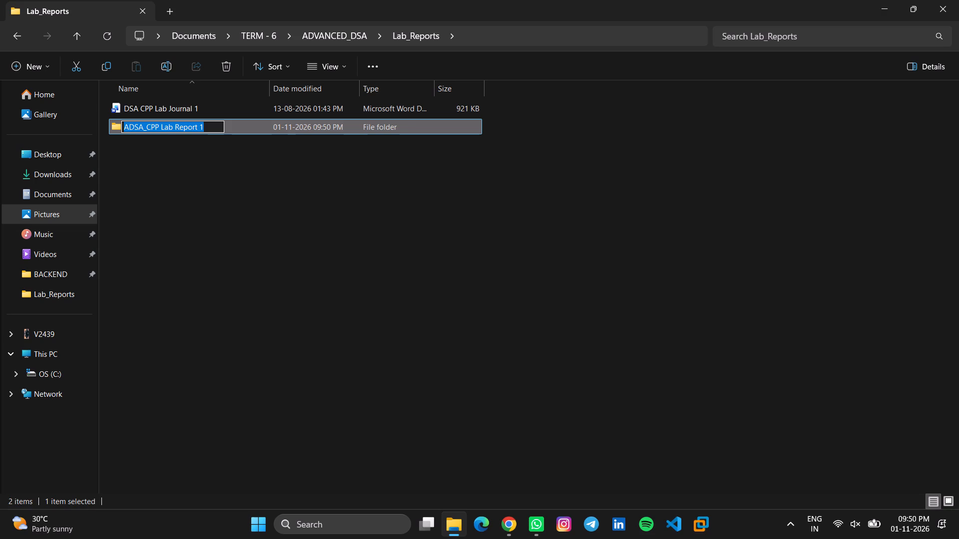
{"action": "key", "text": "ctrl+c"}
{"action": "key", "text": "ctrl+c"}
{"action": "key", "text": "ctrl+x"}
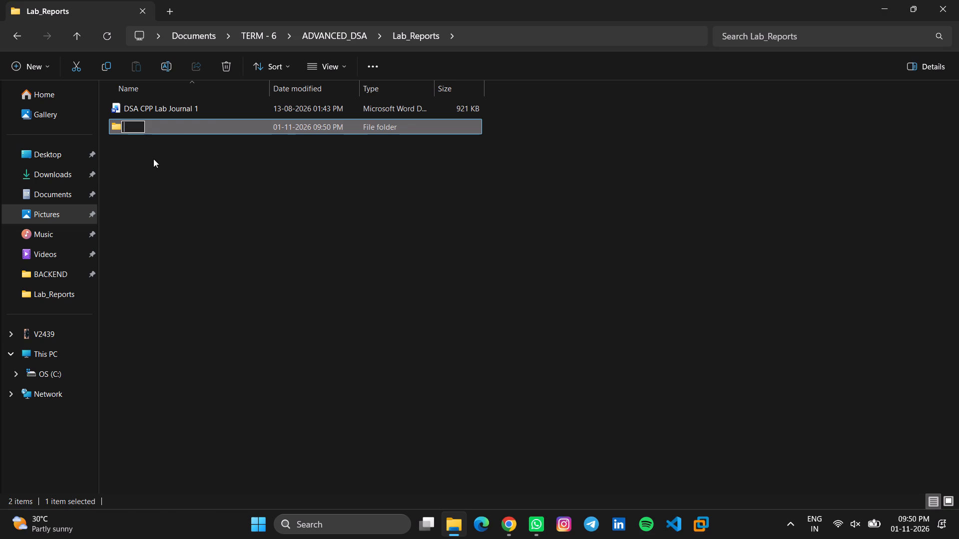
{"action": "left_click", "coordinate": [157, 165]}
{"action": "left_click", "coordinate": [46, 70]}
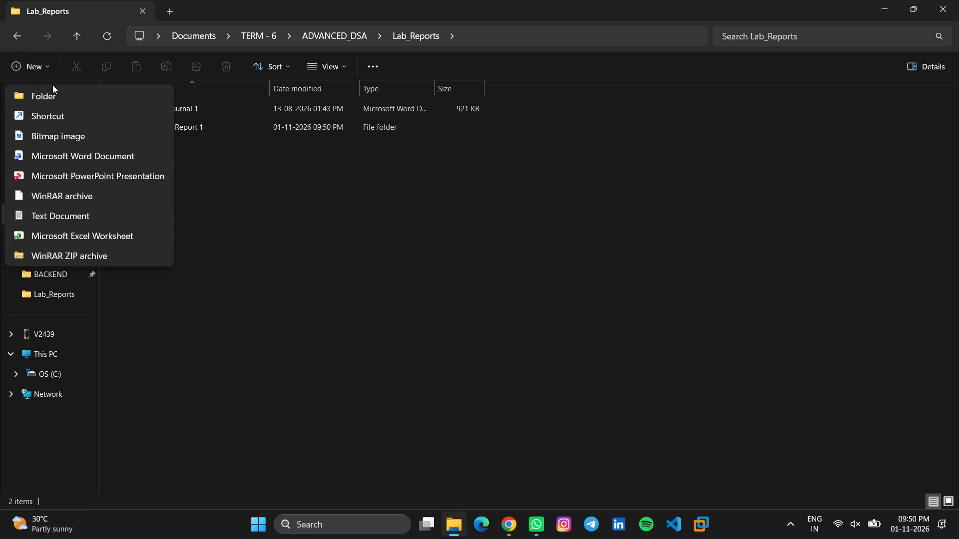
{"action": "left_click", "coordinate": [324, 184]}
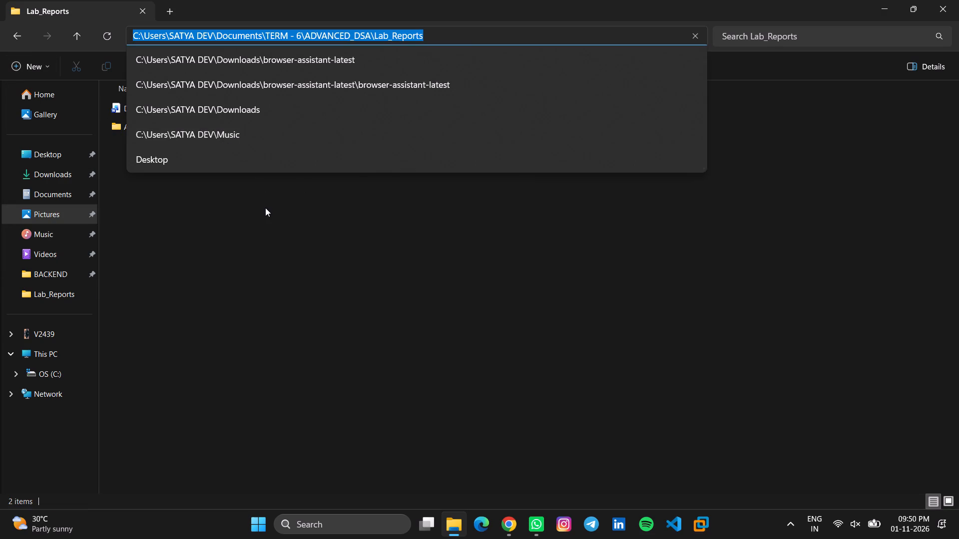
{"action": "left_click", "coordinate": [265, 208]}
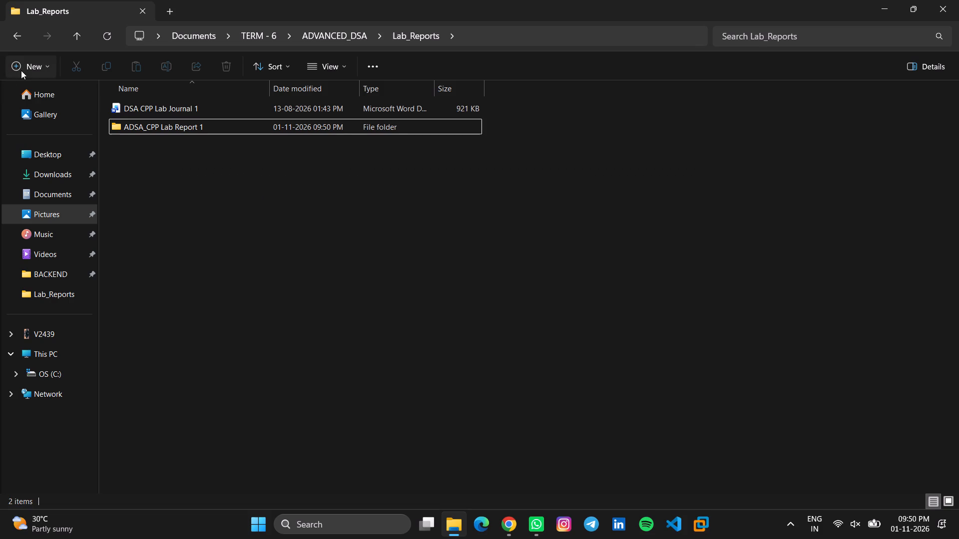
{"action": "left_click", "coordinate": [21, 70]}
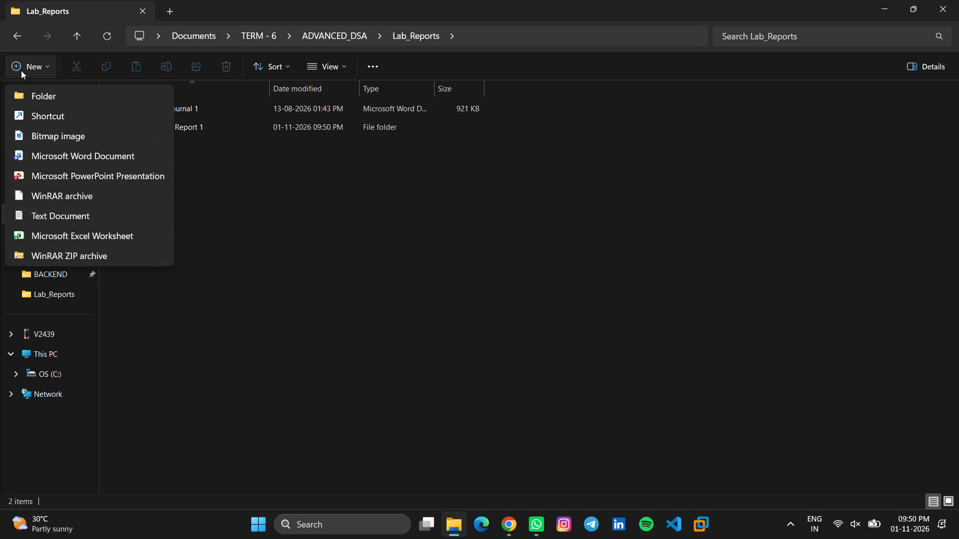
{"action": "left_click", "coordinate": [308, 174]}
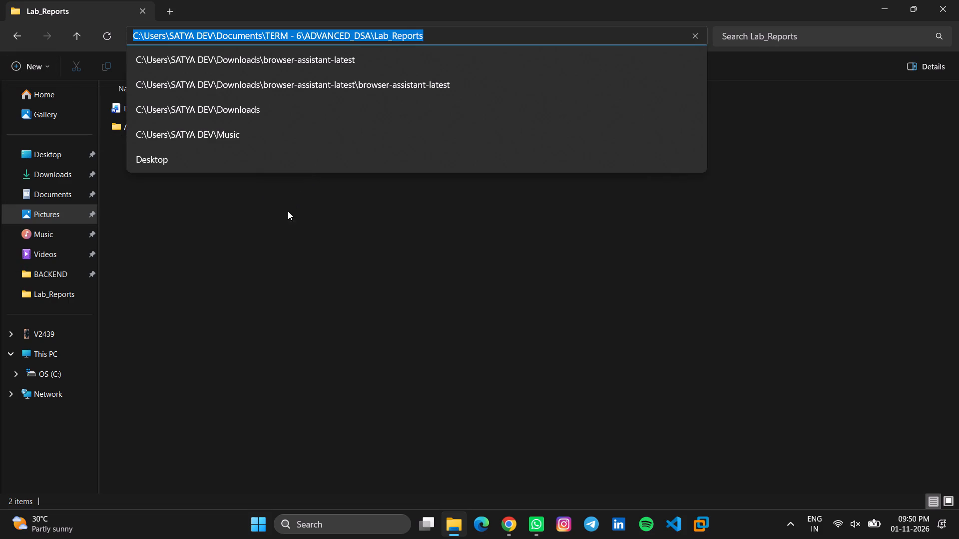
{"action": "left_click", "coordinate": [284, 220]}
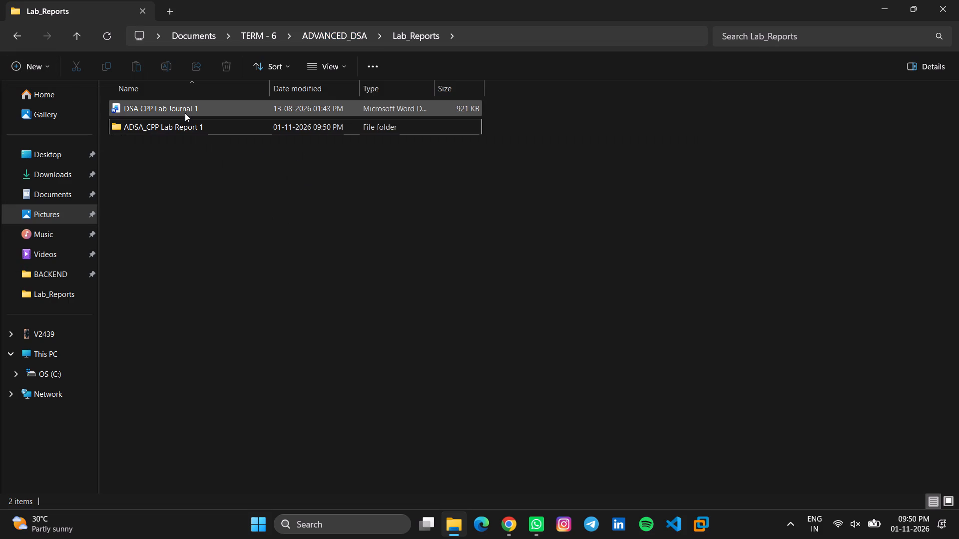
{"action": "left_click", "coordinate": [185, 113]}
{"action": "key", "text": "F2"}
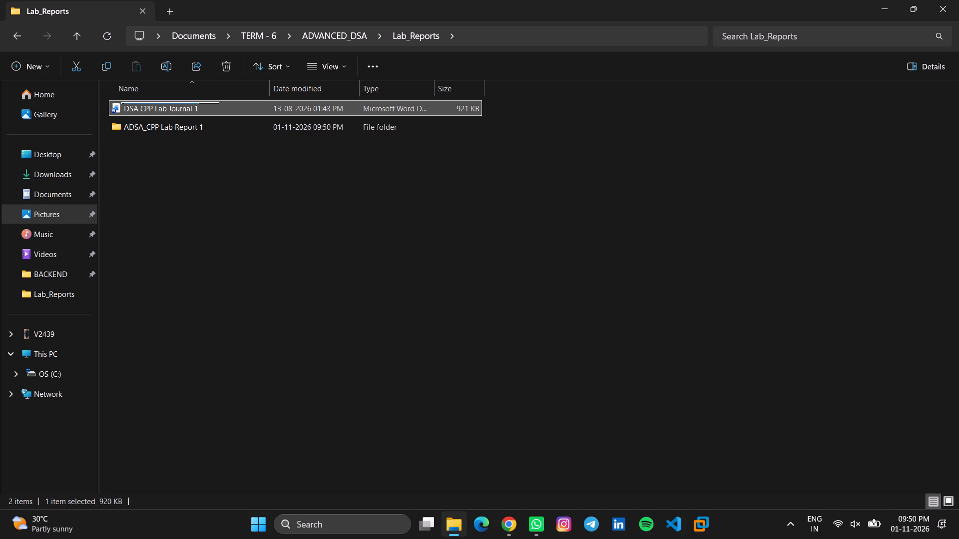
{"action": "key", "text": "ctrl+v"}
{"action": "key", "text": "Return"}
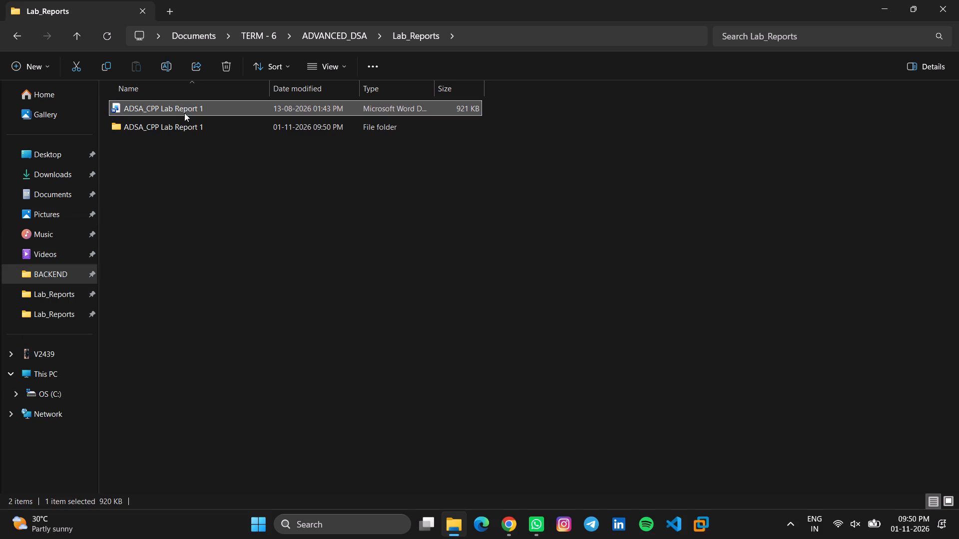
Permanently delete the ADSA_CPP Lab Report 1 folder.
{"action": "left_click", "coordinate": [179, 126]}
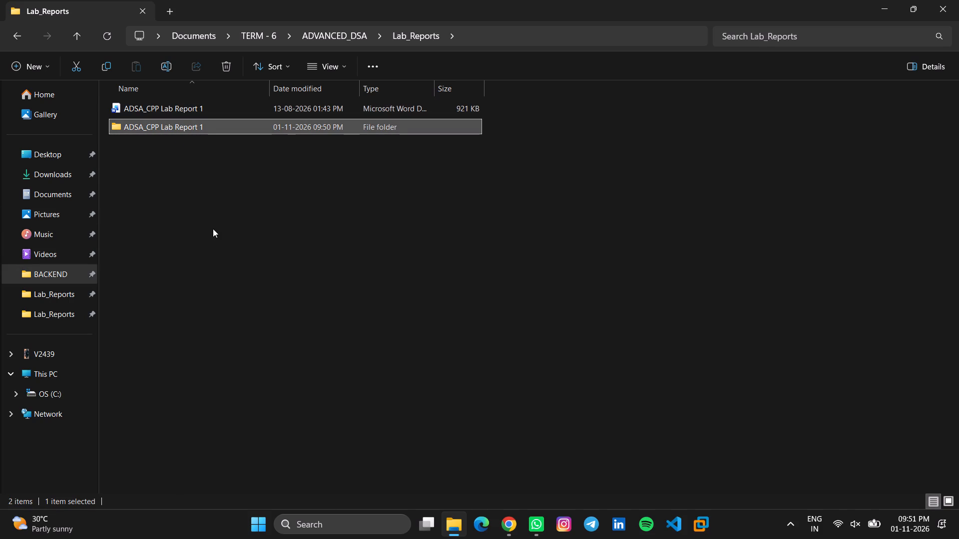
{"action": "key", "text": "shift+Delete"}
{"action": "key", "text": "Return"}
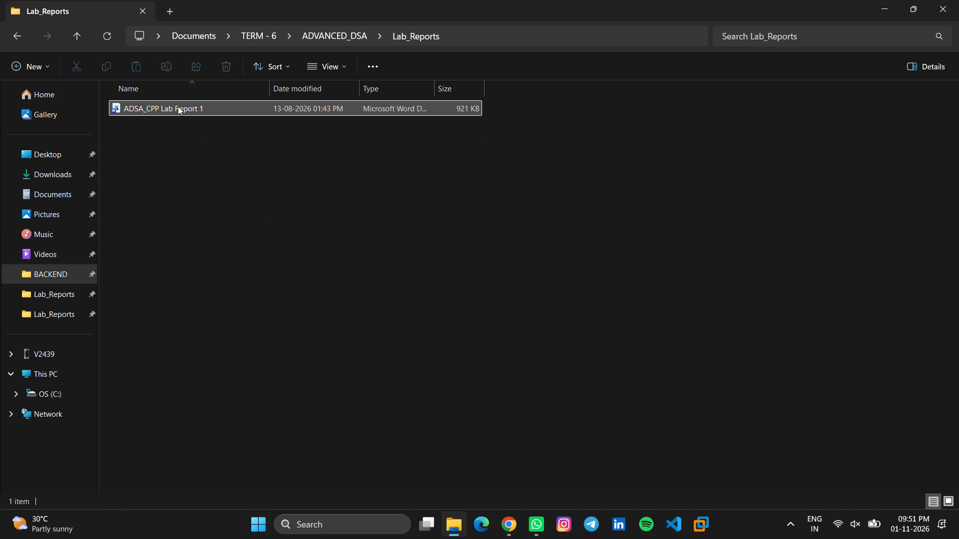
Open the ADSA_CPP Lab Report 1 document in Word, enable editing and delete its entire content.
{"action": "double_click", "coordinate": [178, 106]}
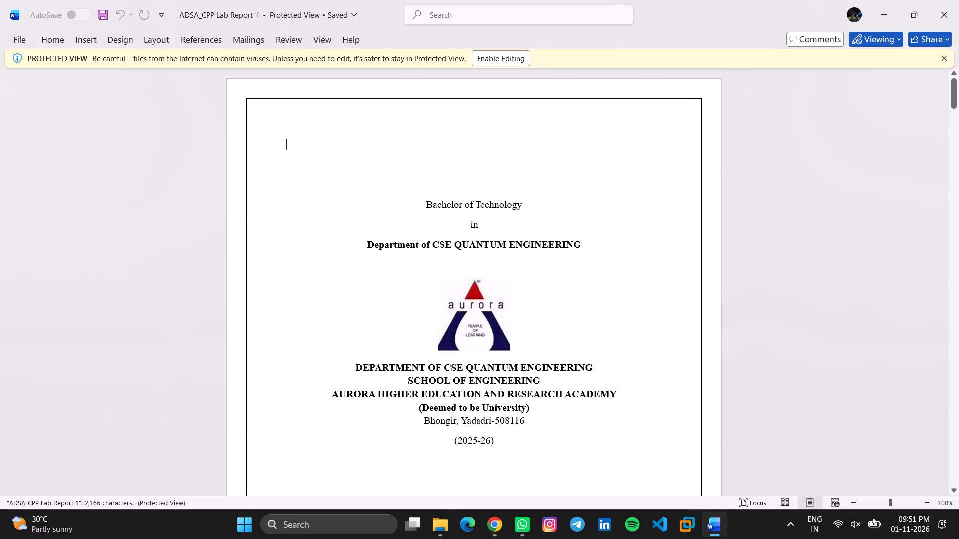
{"action": "key", "text": "ctrl+a"}
{"action": "key", "text": "BackSpace"}
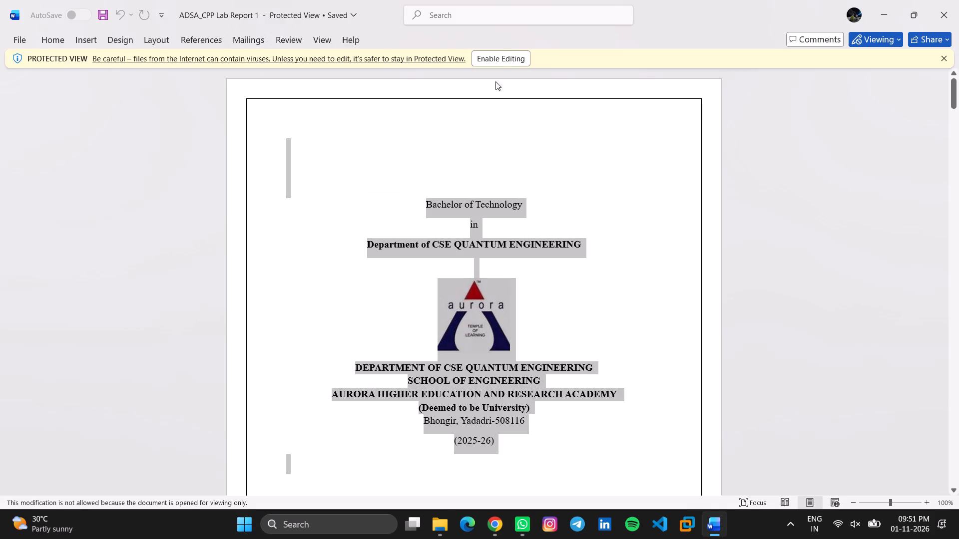
{"action": "left_click", "coordinate": [491, 63]}
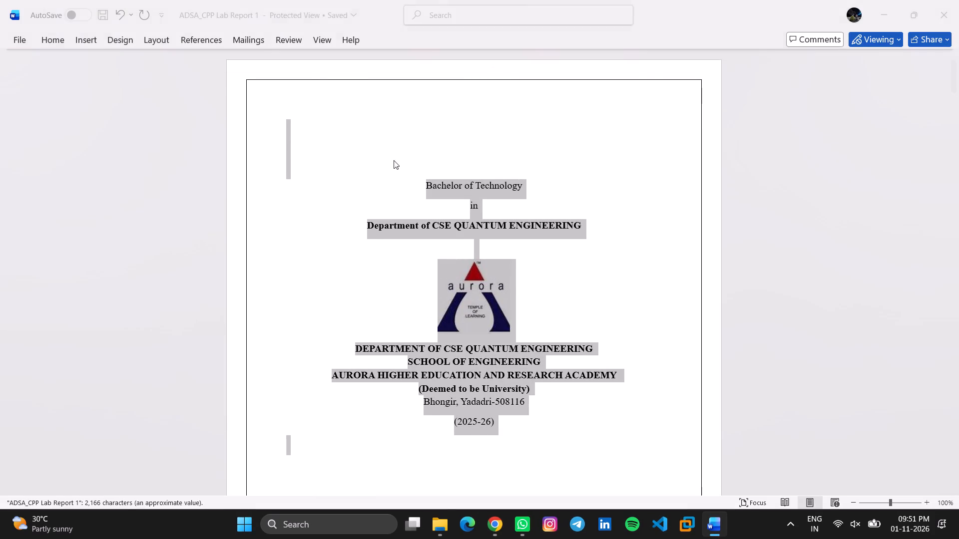
{"action": "scroll", "coordinate": [338, 182], "scroll_direction": "down", "scroll_amount": 8}
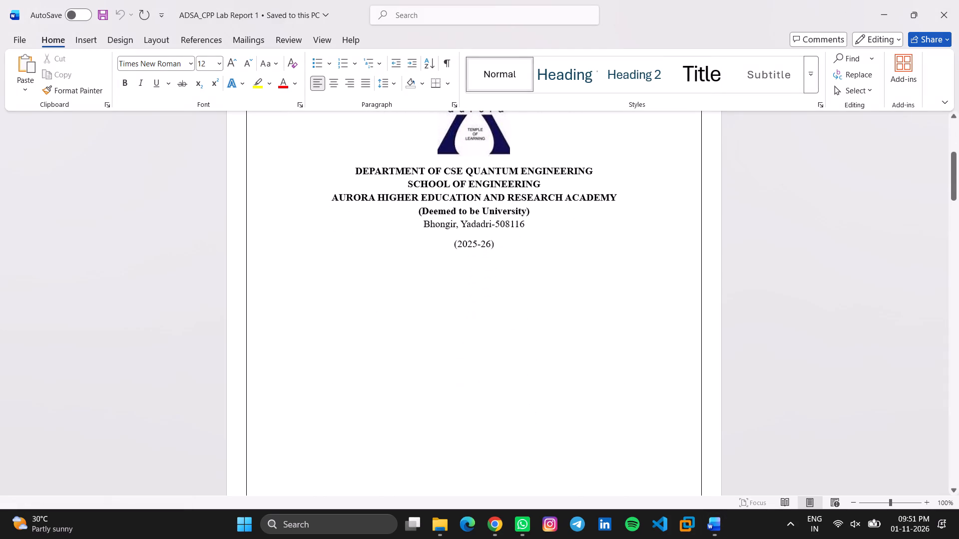
{"action": "key", "text": "ctrl+a"}
{"action": "key", "text": "BackSpace"}
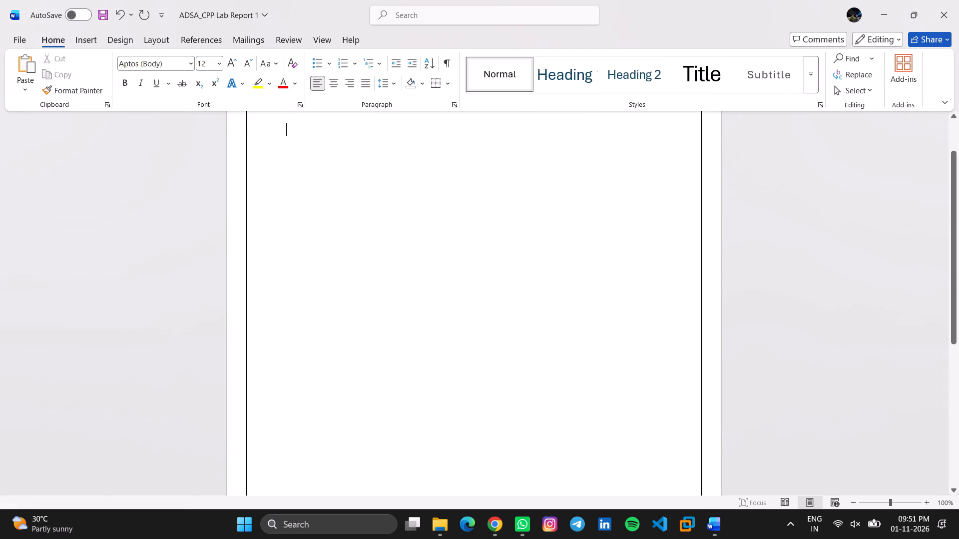
{"action": "scroll", "coordinate": [198, 291], "scroll_direction": "up", "scroll_amount": 12}
Remove the page border from the whole document by setting it to None.
{"action": "left_click", "coordinate": [189, 39]}
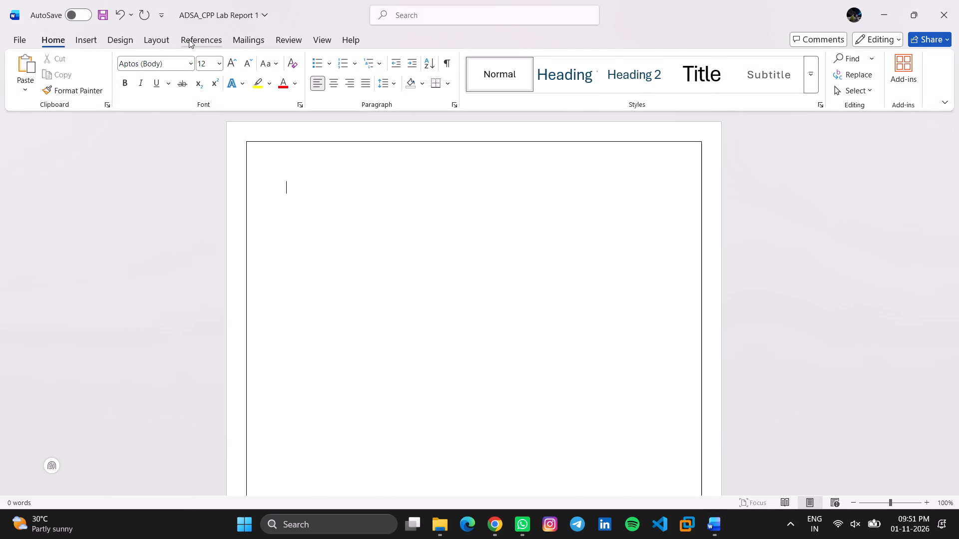
{"action": "left_click", "coordinate": [172, 39]}
{"action": "left_click", "coordinate": [186, 38]}
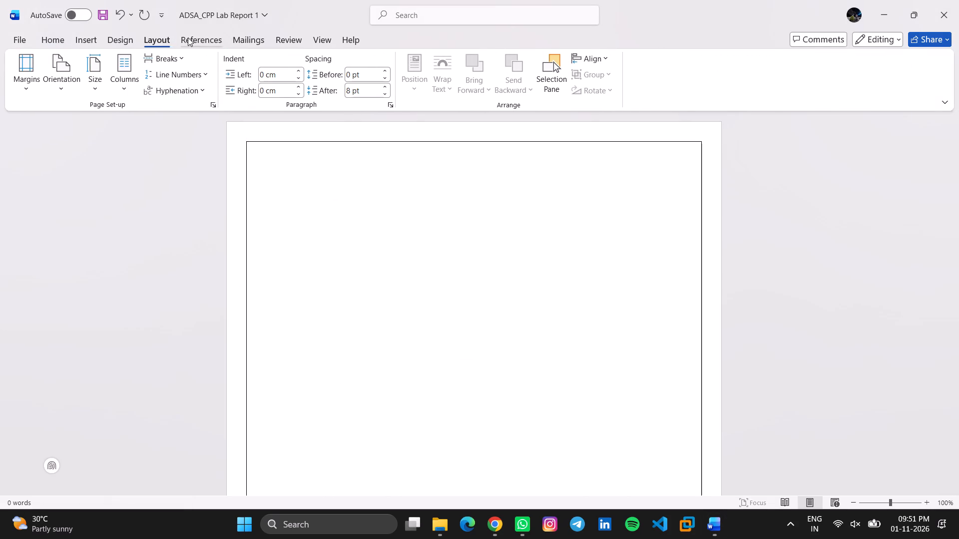
{"action": "left_click", "coordinate": [122, 42]}
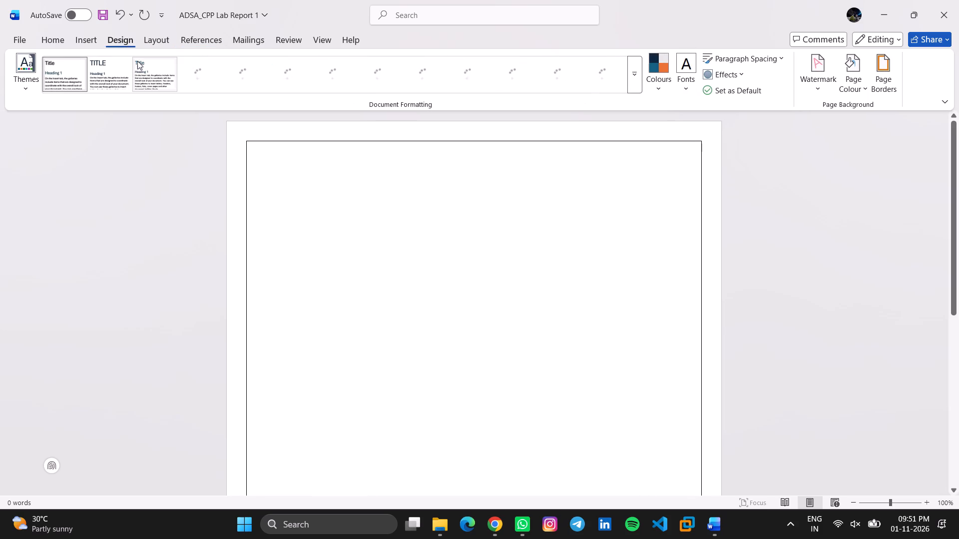
{"action": "left_click", "coordinate": [877, 90]}
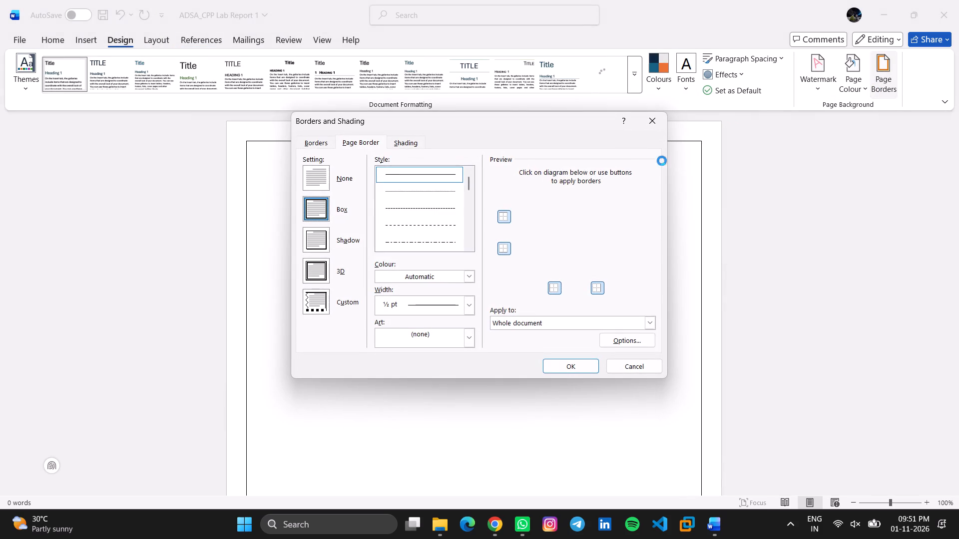
{"action": "left_click", "coordinate": [317, 181]}
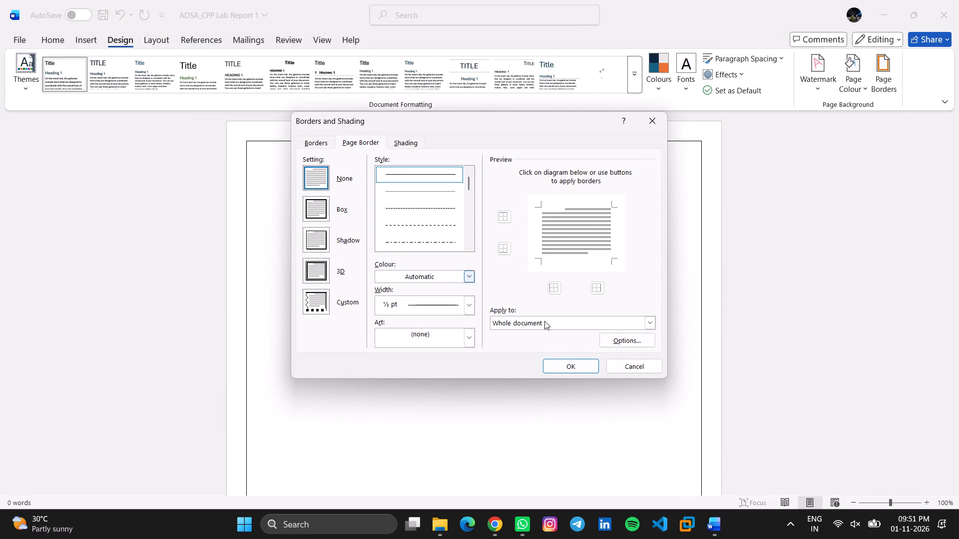
{"action": "left_click", "coordinate": [582, 370]}
Remove the page numbers from the document.
{"action": "scroll", "coordinate": [547, 309], "scroll_direction": "down", "scroll_amount": 20}
{"action": "scroll", "coordinate": [547, 309], "scroll_direction": "down", "scroll_amount": 9}
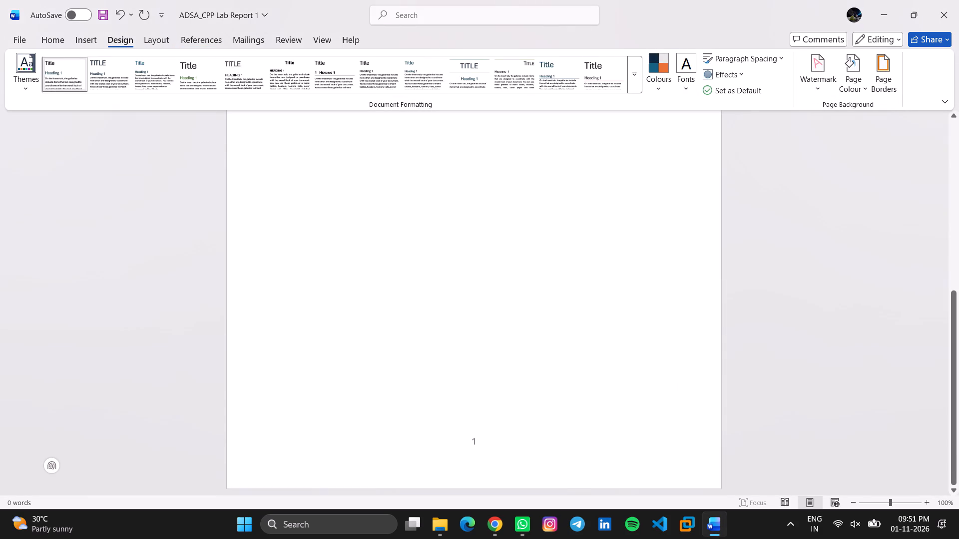
{"action": "scroll", "coordinate": [553, 352], "scroll_direction": "down", "scroll_amount": 18}
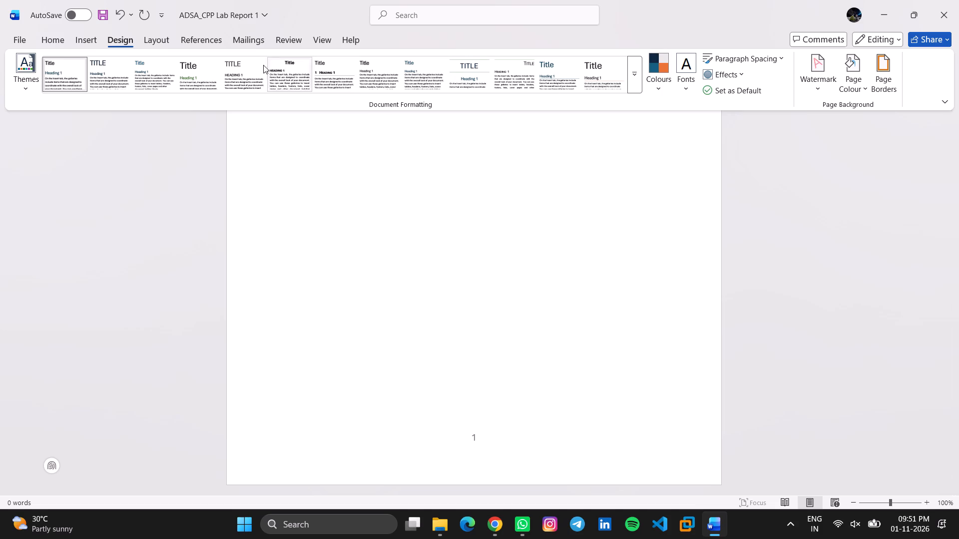
{"action": "left_click", "coordinate": [166, 39]}
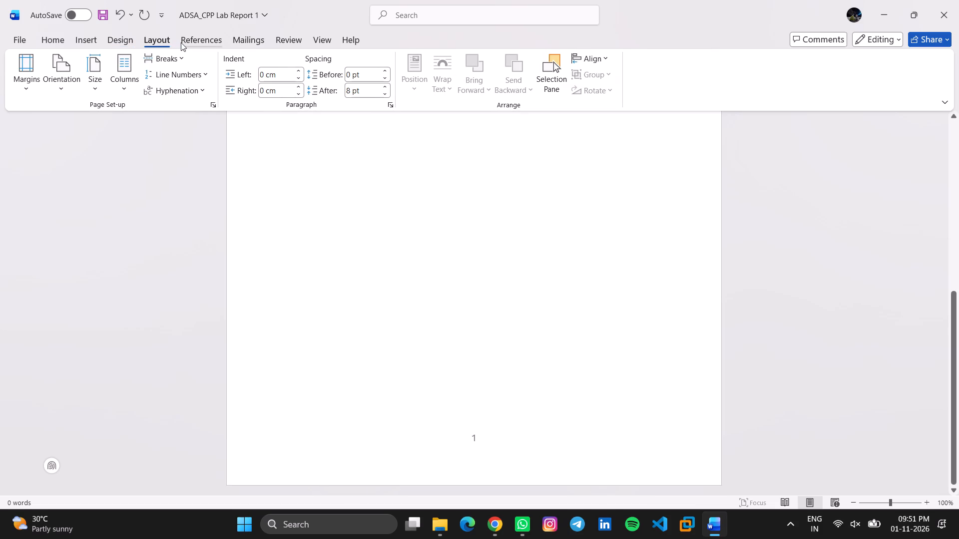
{"action": "left_click", "coordinate": [219, 38]}
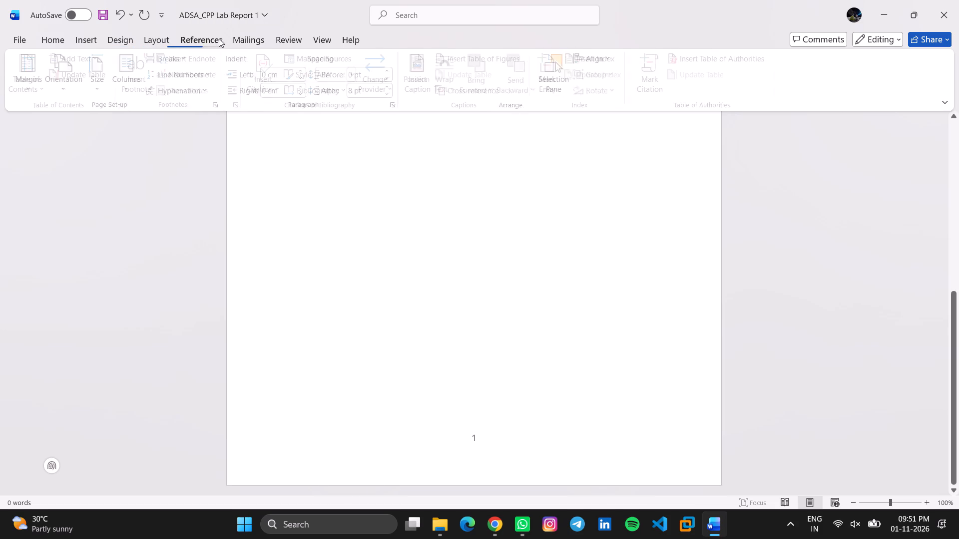
{"action": "left_click", "coordinate": [89, 46]}
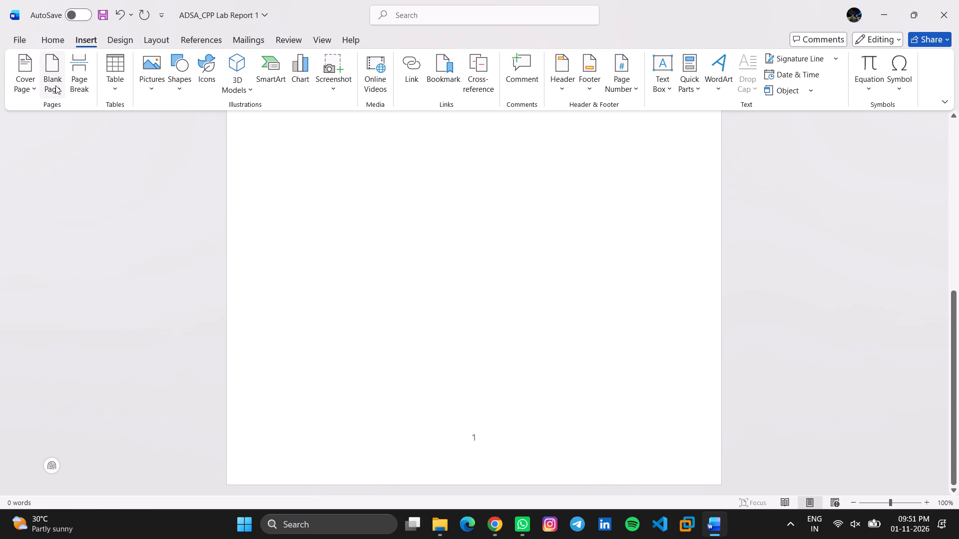
{"action": "left_click", "coordinate": [623, 98]}
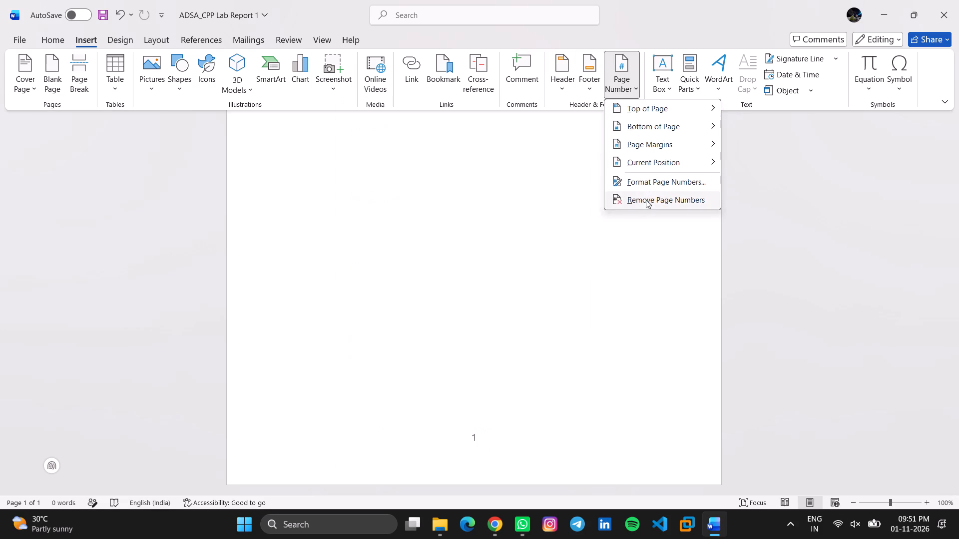
{"action": "left_click", "coordinate": [646, 200]}
Clear the blank page and paste the copied lab report content starting with the Student Name table from the clipboard history.
{"action": "scroll", "coordinate": [512, 282], "scroll_direction": "up", "scroll_amount": 20}
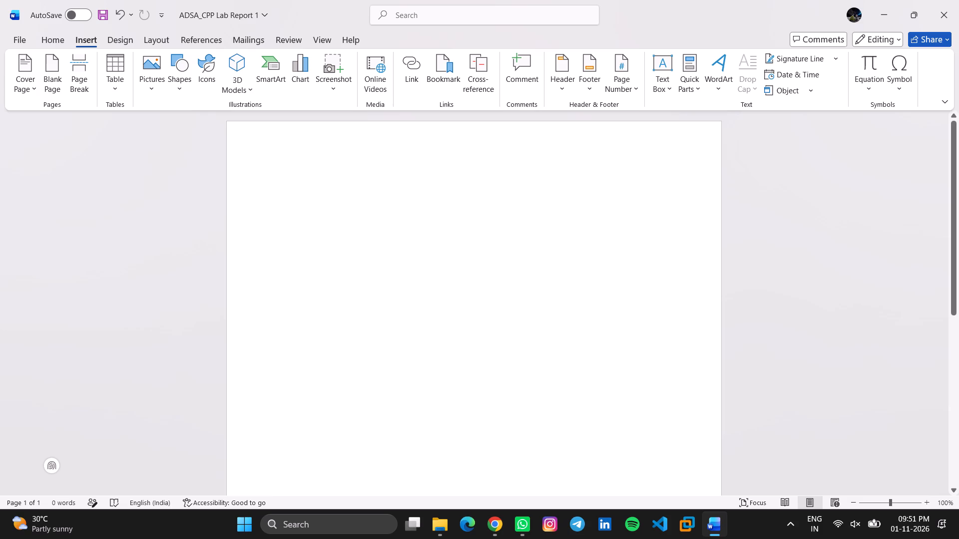
{"action": "left_click_drag", "start_coordinate": [97, 136], "coordinate": [98, 141]}
{"action": "key", "text": "BackSpace"}
{"action": "key", "text": "BackSpace"}
{"action": "key", "text": "BackSpace"}
{"action": "key", "text": "BackSpace"}
{"action": "key", "text": "BackSpace"}
{"action": "left_click", "coordinate": [36, 36]}
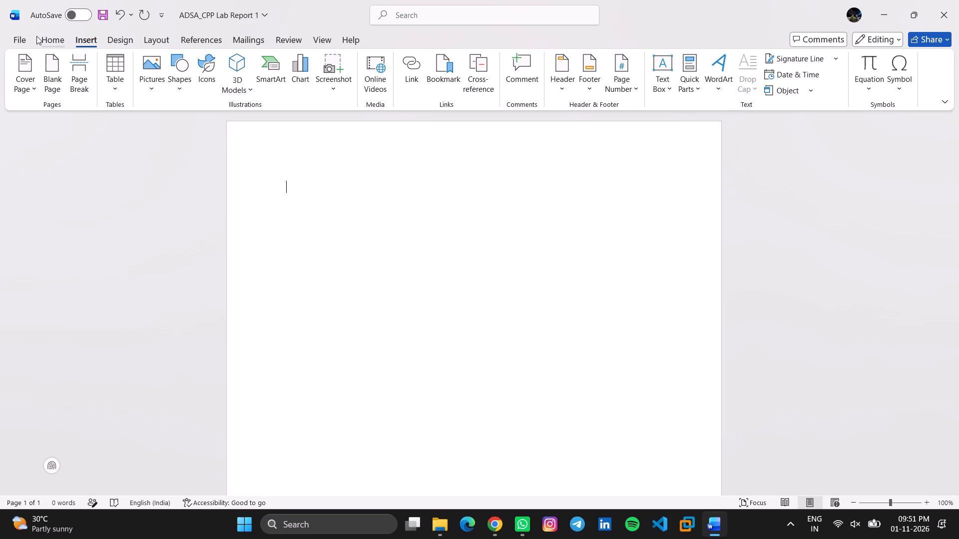
{"action": "key", "text": "super+v"}
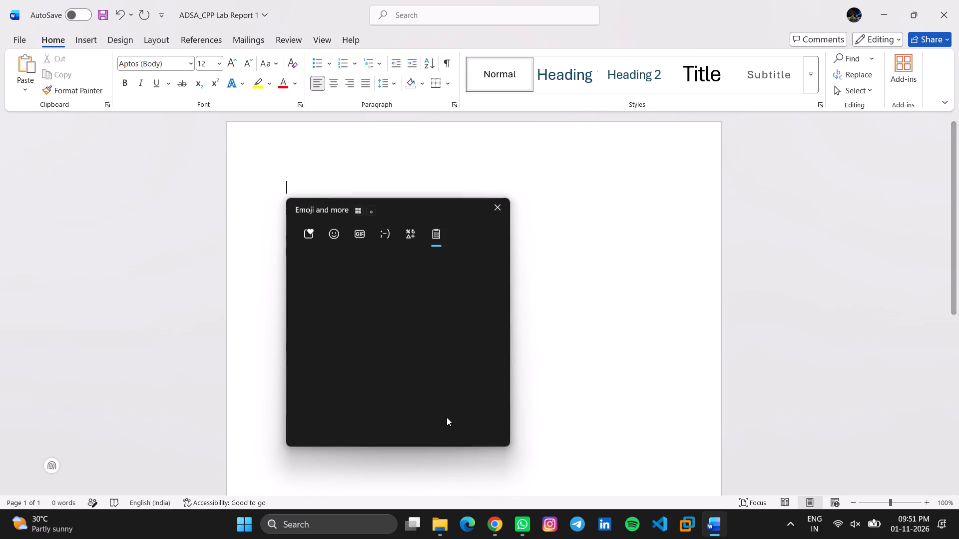
{"action": "scroll", "coordinate": [422, 321], "scroll_direction": "down", "scroll_amount": 2}
{"action": "left_click", "coordinate": [410, 302]}
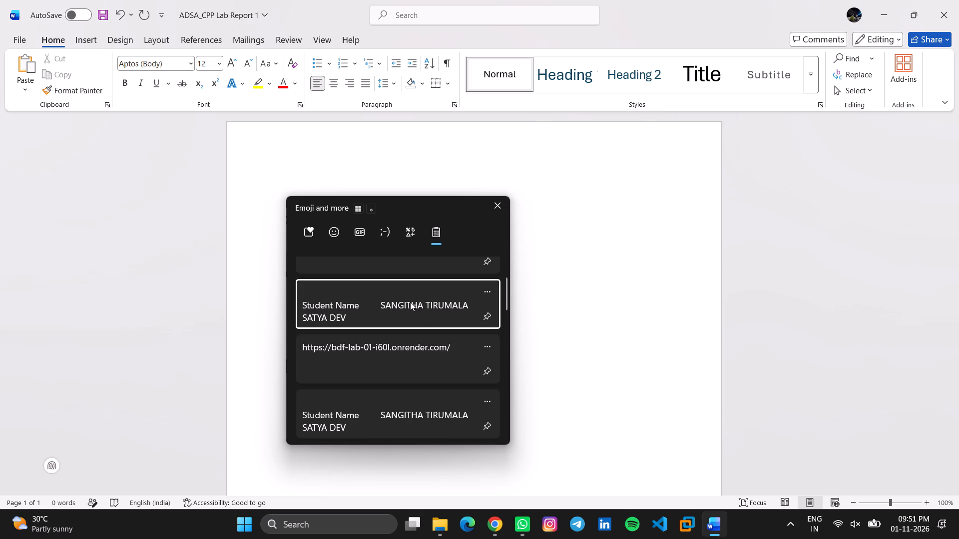
{"action": "key", "text": "ctrl+v"}
{"action": "scroll", "coordinate": [494, 309], "scroll_direction": "up", "scroll_amount": 11}
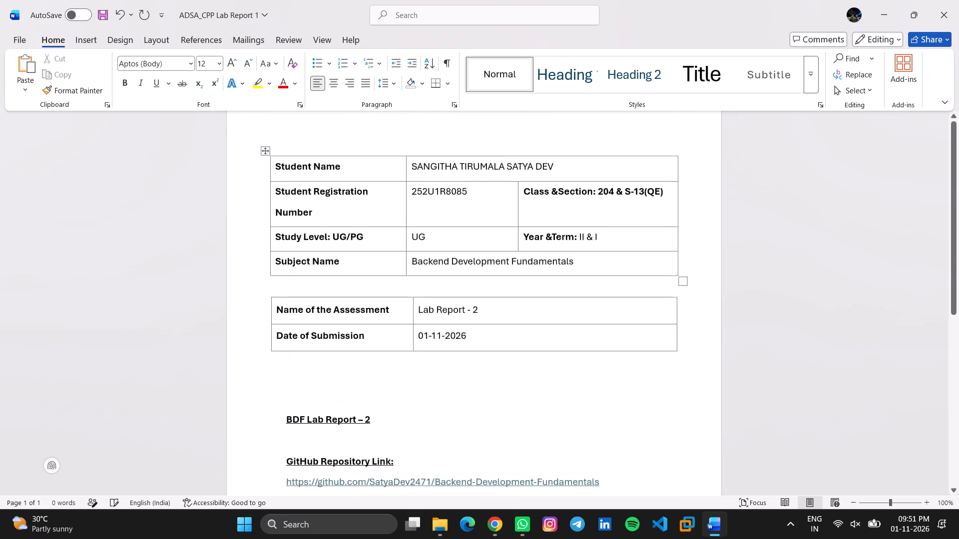
{"action": "scroll", "coordinate": [489, 308], "scroll_direction": "up", "scroll_amount": 4}
Move the Aurora banner picture from below the GitHub repository link into the page header.
{"action": "scroll", "coordinate": [480, 304], "scroll_direction": "down", "scroll_amount": 14}
{"action": "left_click", "coordinate": [463, 285]}
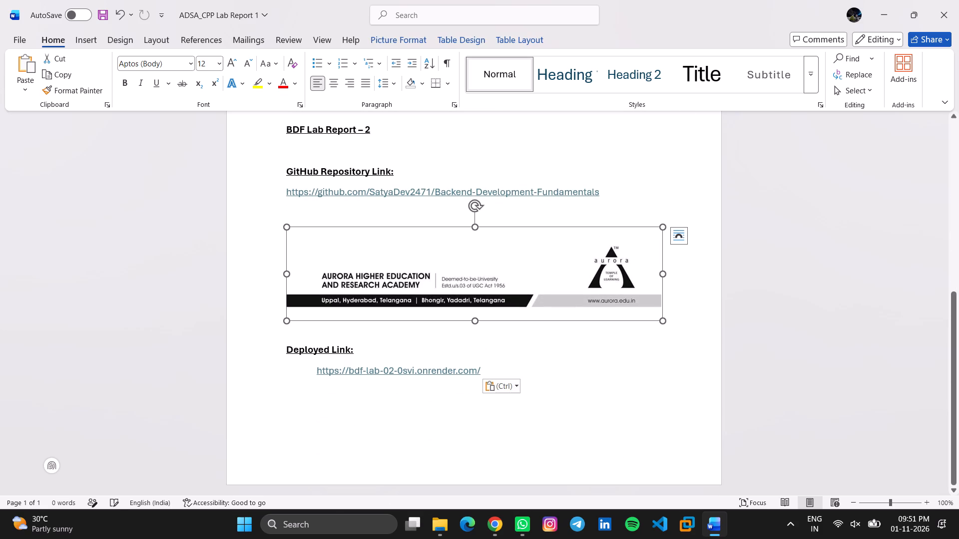
{"action": "key", "text": "ctrl+x"}
{"action": "scroll", "coordinate": [462, 288], "scroll_direction": "up", "scroll_amount": 20}
{"action": "scroll", "coordinate": [462, 288], "scroll_direction": "up", "scroll_amount": 1}
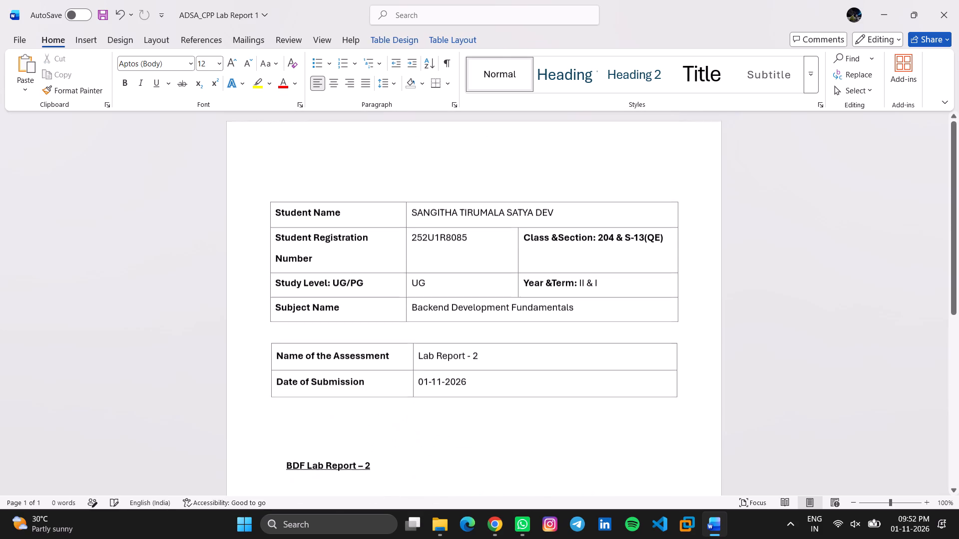
{"action": "double_click", "coordinate": [452, 144]}
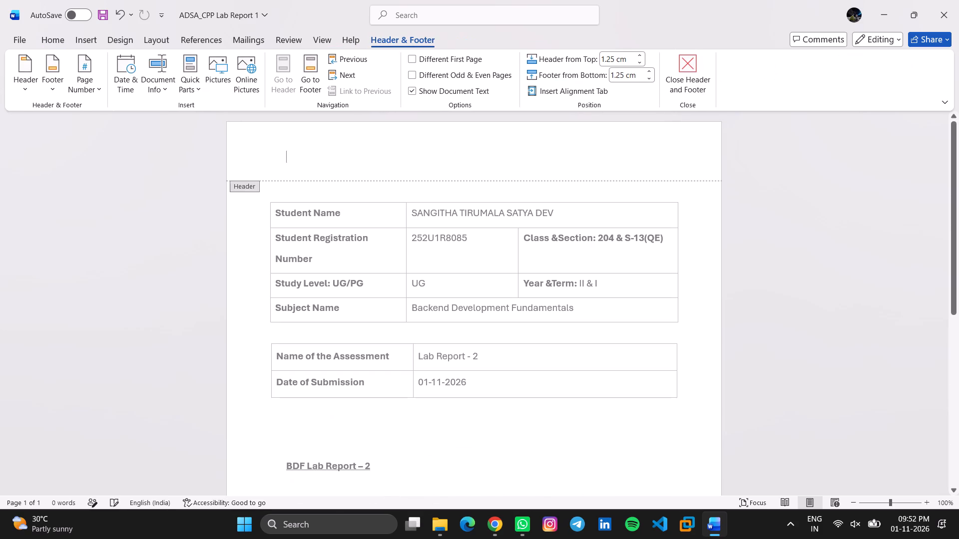
{"action": "key", "text": "ctrl+v"}
Crop the blank strips off the upper and lower edges of the Aurora banner in the header.
{"action": "left_click", "coordinate": [459, 188]}
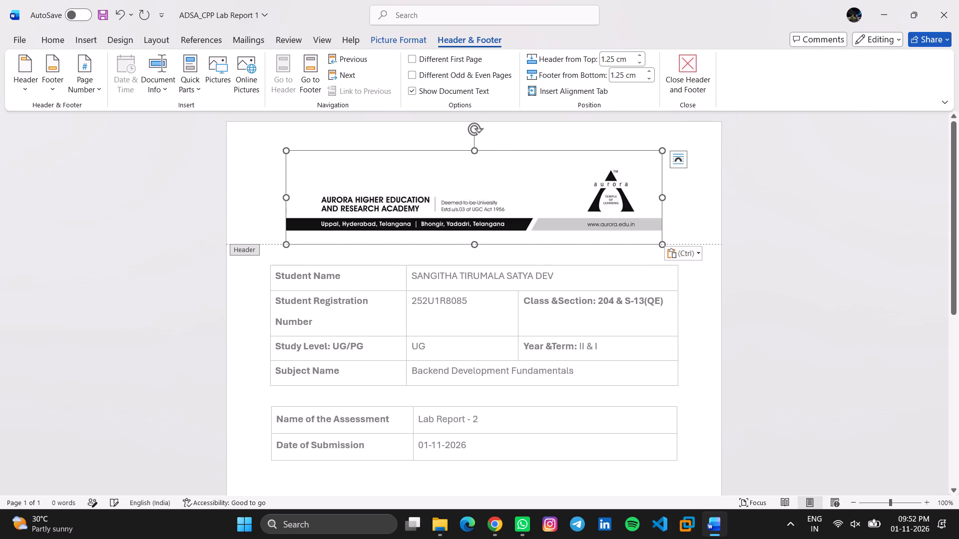
{"action": "left_click", "coordinate": [406, 48]}
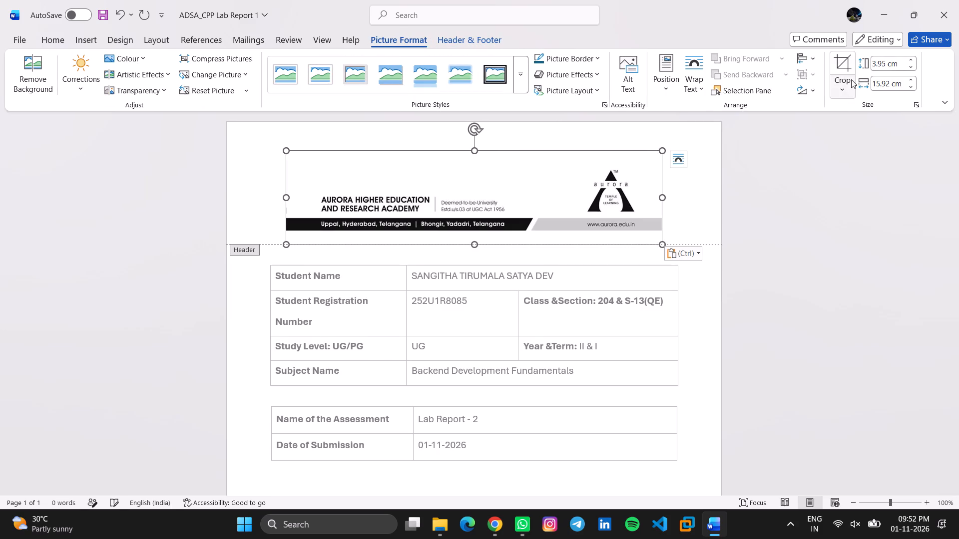
{"action": "left_click", "coordinate": [844, 68]}
{"action": "left_click_drag", "start_coordinate": [478, 152], "coordinate": [476, 161]}
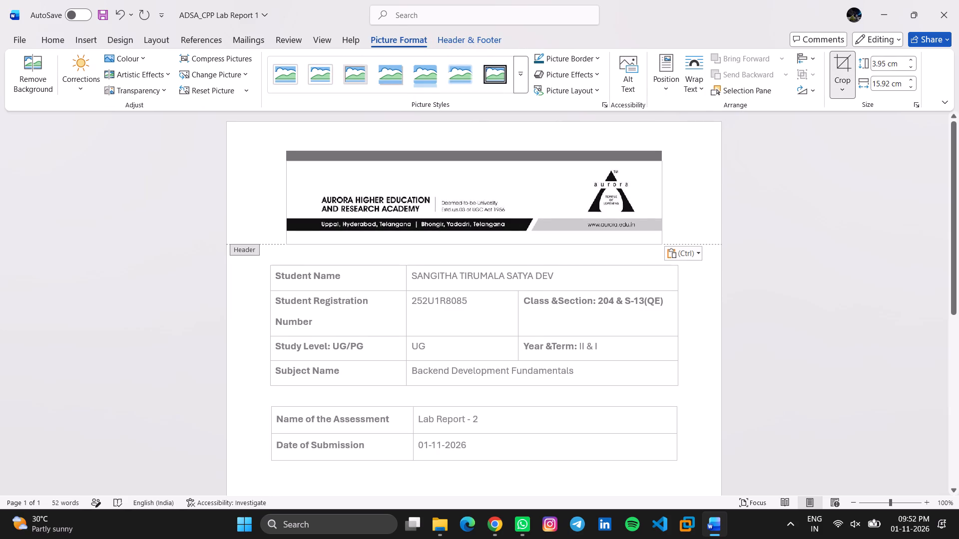
{"action": "left_click_drag", "start_coordinate": [476, 161], "coordinate": [474, 164]}
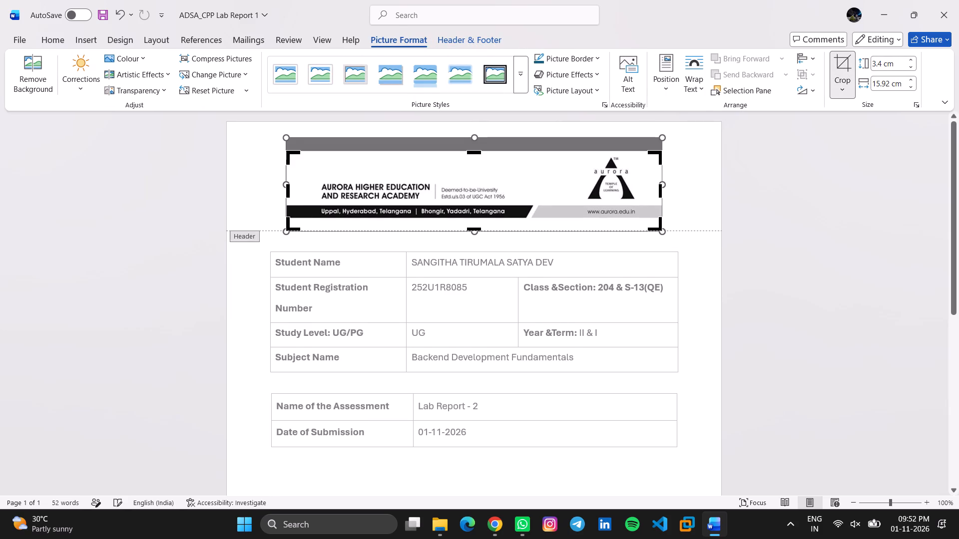
{"action": "left_click_drag", "start_coordinate": [474, 230], "coordinate": [473, 218]}
{"action": "left_click", "coordinate": [714, 177]}
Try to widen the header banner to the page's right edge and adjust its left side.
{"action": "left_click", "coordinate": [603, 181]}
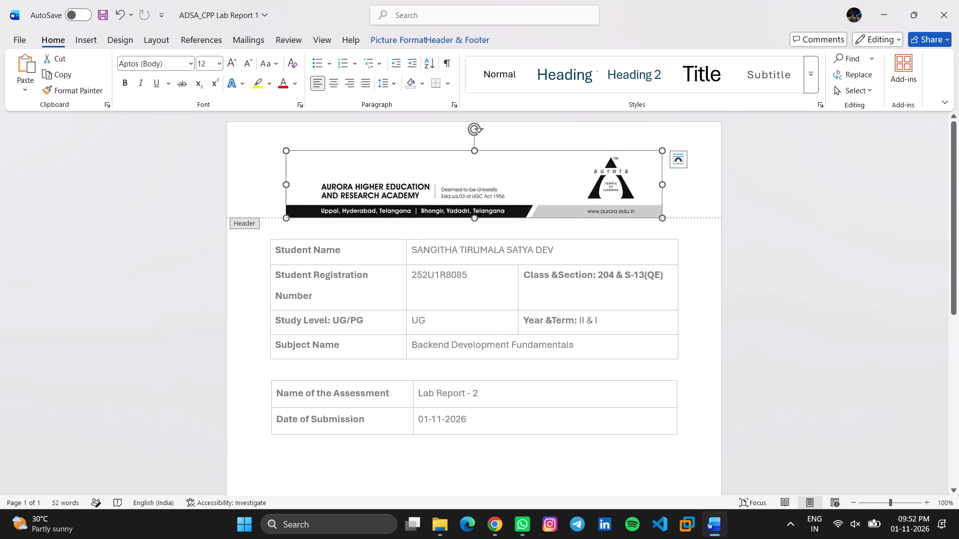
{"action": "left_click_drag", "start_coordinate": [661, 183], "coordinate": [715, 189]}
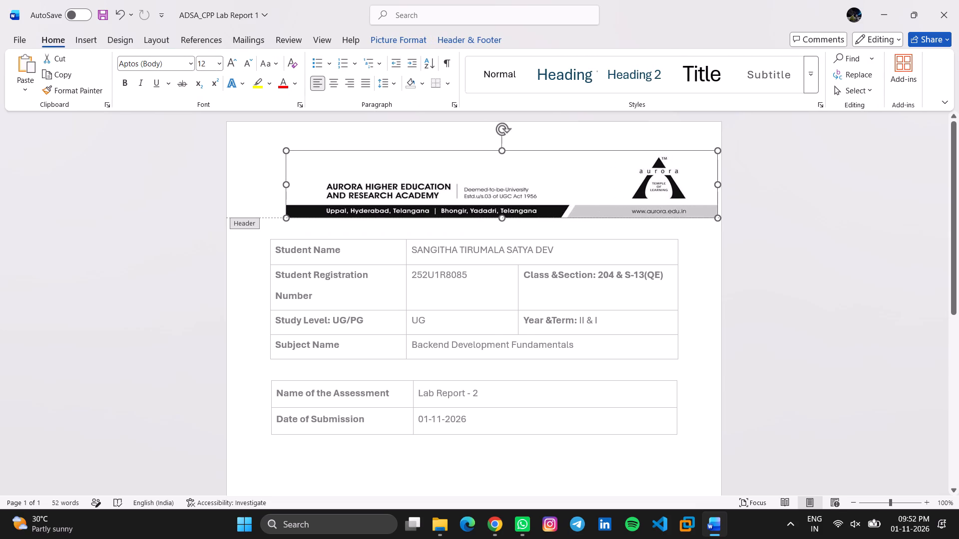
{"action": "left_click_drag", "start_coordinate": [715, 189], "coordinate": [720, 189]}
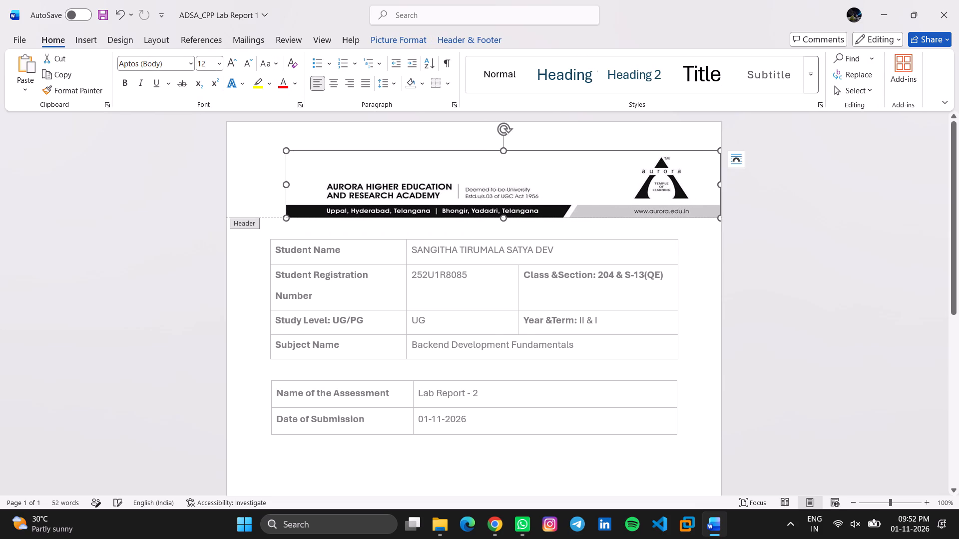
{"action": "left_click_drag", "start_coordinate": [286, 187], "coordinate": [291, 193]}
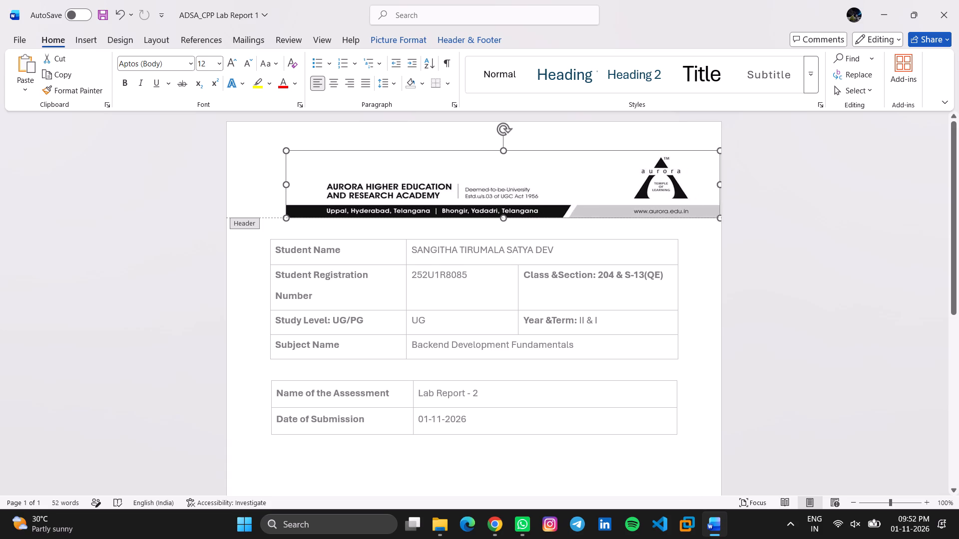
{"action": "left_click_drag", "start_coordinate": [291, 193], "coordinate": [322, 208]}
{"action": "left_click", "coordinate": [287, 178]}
Set the header banner's left indent to -2.5 cm so it starts at the page's left edge.
{"action": "left_click", "coordinate": [337, 177]}
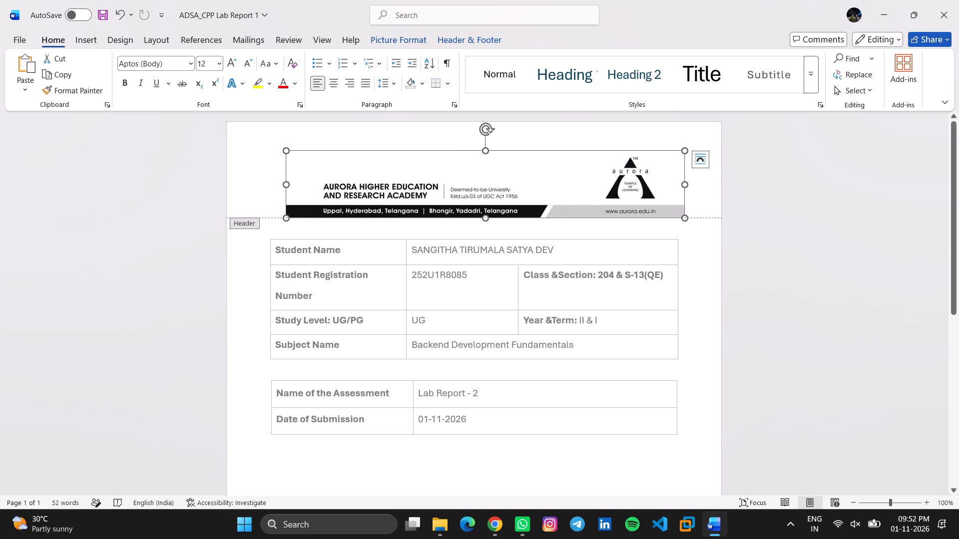
{"action": "left_click", "coordinate": [144, 41]}
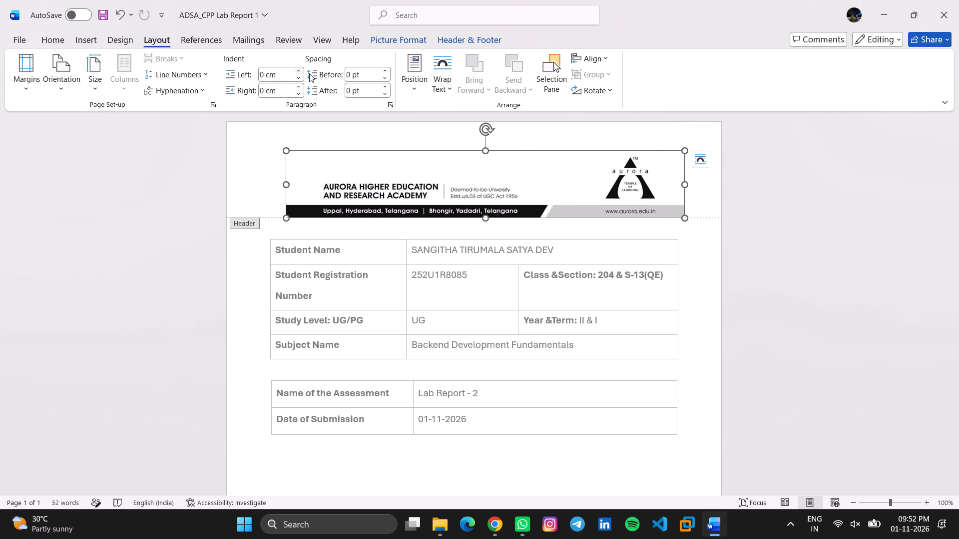
{"action": "left_click", "coordinate": [296, 77]}
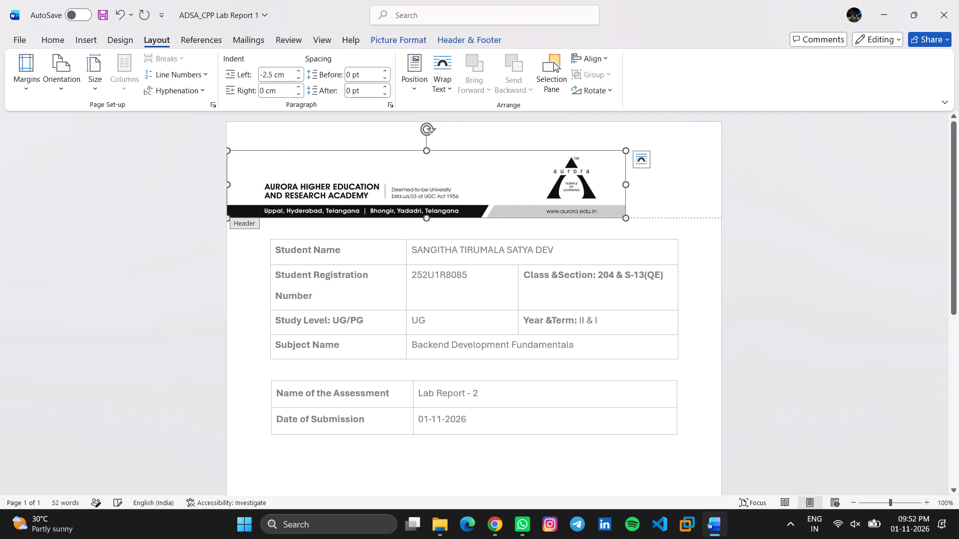
Stretch the header banner across the full page width and make it slightly taller.
{"action": "left_click_drag", "start_coordinate": [626, 182], "coordinate": [717, 188]}
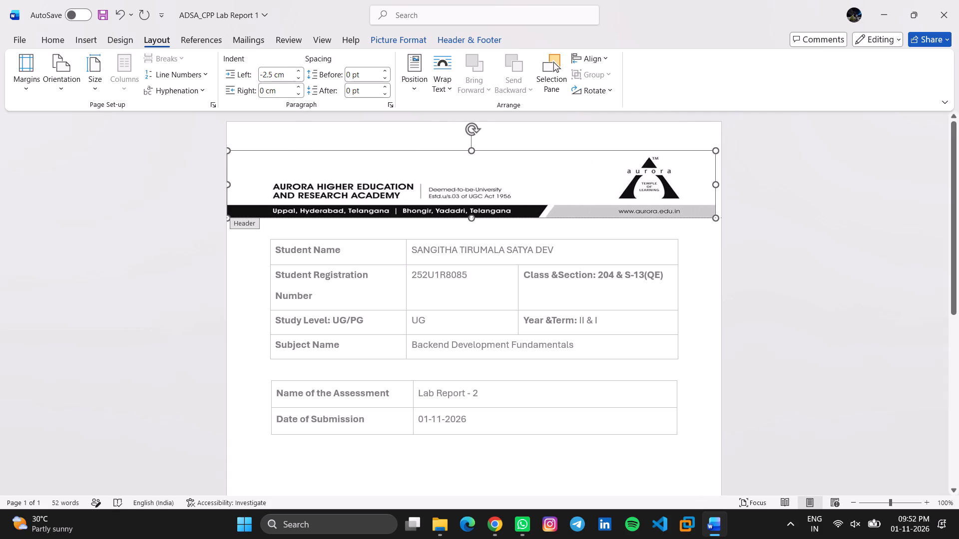
{"action": "left_click_drag", "start_coordinate": [717, 188], "coordinate": [721, 192]}
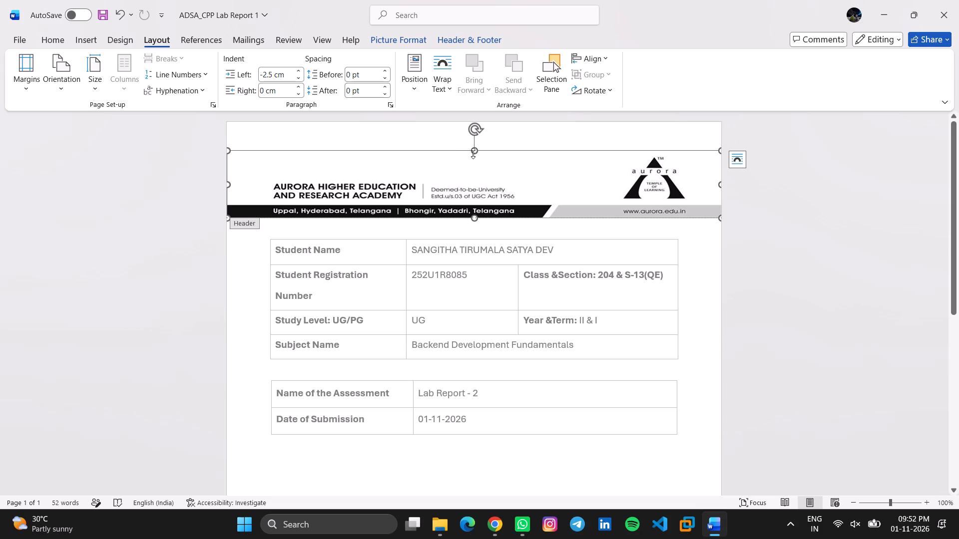
{"action": "left_click_drag", "start_coordinate": [474, 153], "coordinate": [474, 136]}
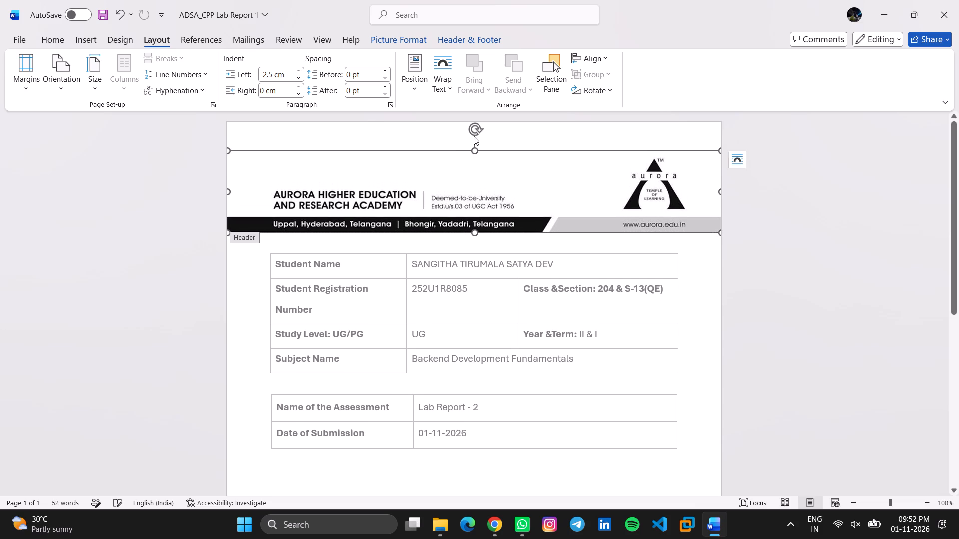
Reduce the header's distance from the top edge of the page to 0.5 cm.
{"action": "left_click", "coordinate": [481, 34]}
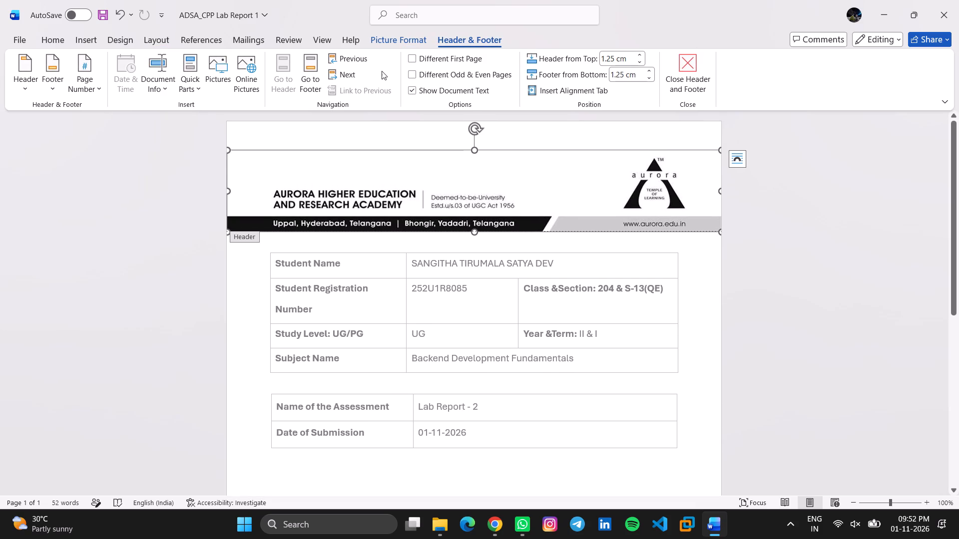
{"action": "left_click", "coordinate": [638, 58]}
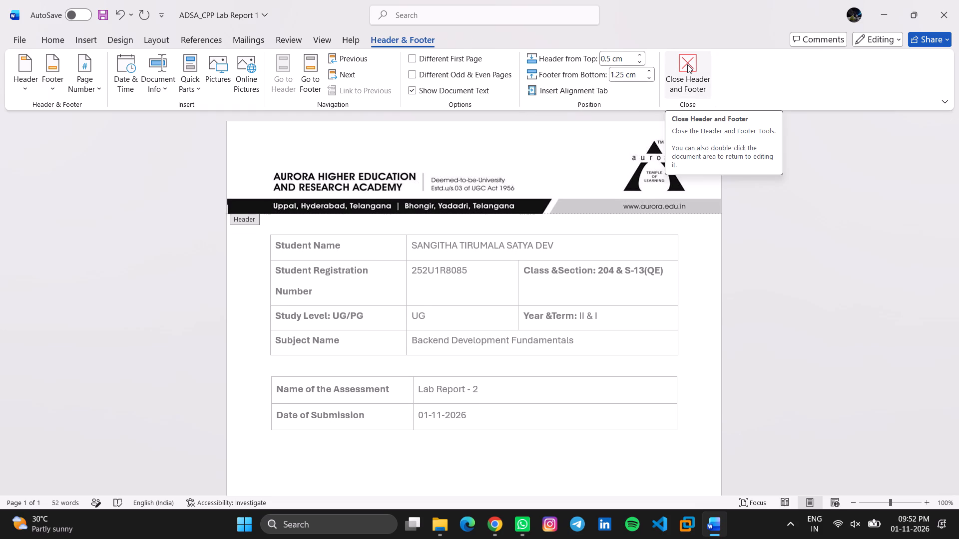
Give the first page a different header and paste the Aurora banner into it.
{"action": "left_click", "coordinate": [412, 61]}
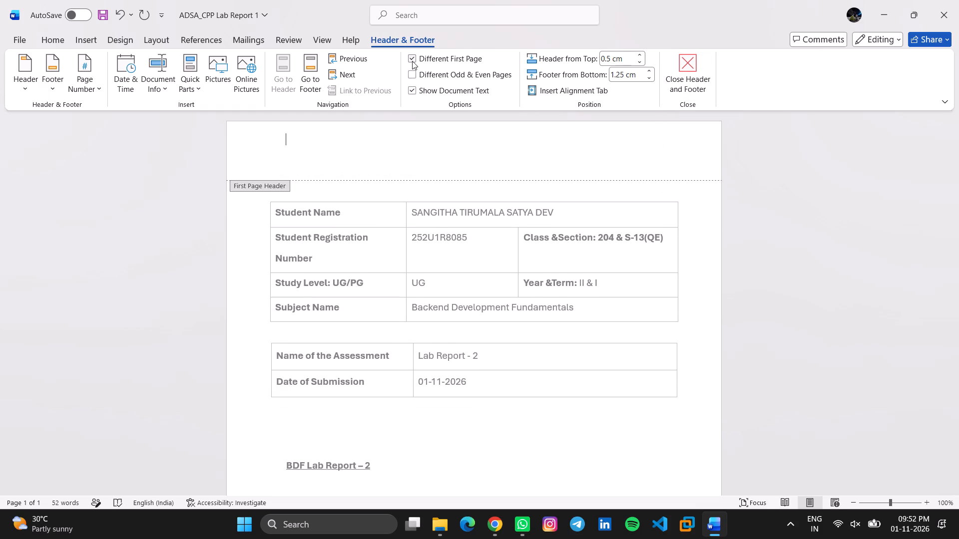
{"action": "key", "text": "ctrl+v"}
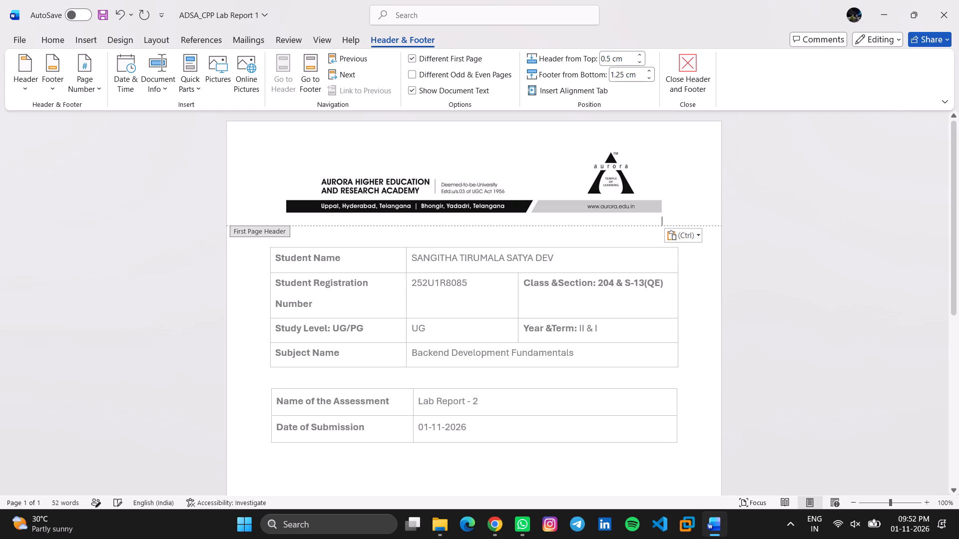
Widen the first-page header banner and set its left indent to -2.5 cm so it starts at the page's left edge.
{"action": "left_click", "coordinate": [457, 175]}
{"action": "left_click_drag", "start_coordinate": [288, 178], "coordinate": [265, 180]}
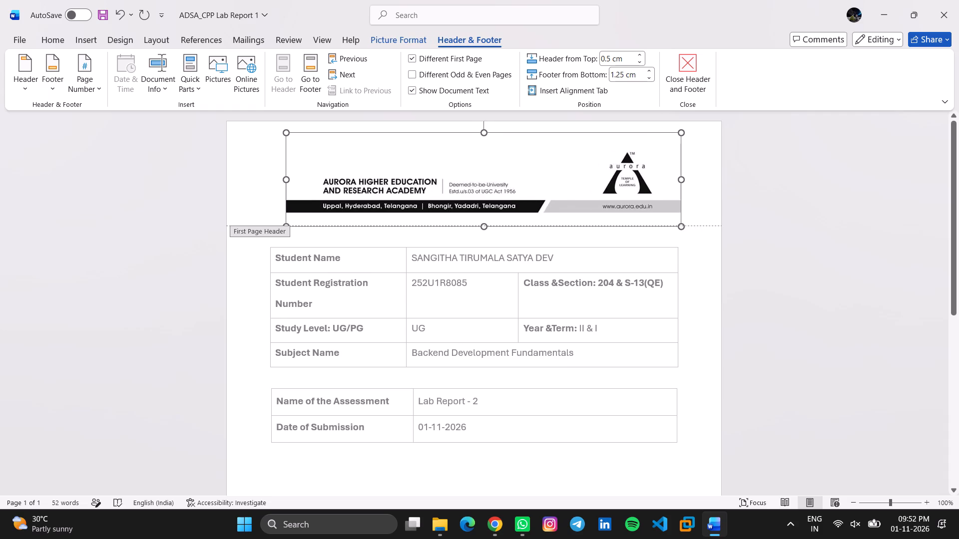
{"action": "left_click_drag", "start_coordinate": [265, 180], "coordinate": [229, 184]}
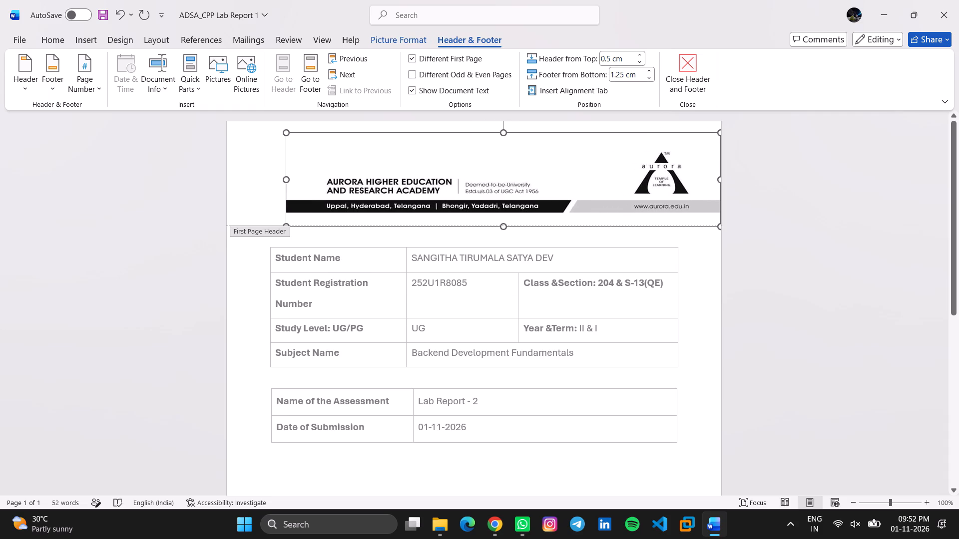
{"action": "left_click_drag", "start_coordinate": [229, 184], "coordinate": [233, 184]}
{"action": "left_click", "coordinate": [159, 44]}
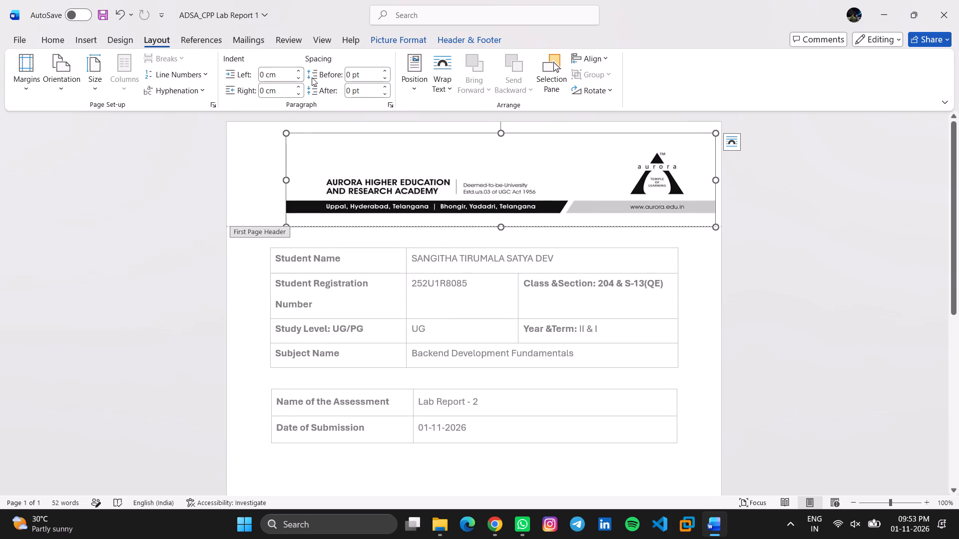
{"action": "left_click", "coordinate": [297, 78]}
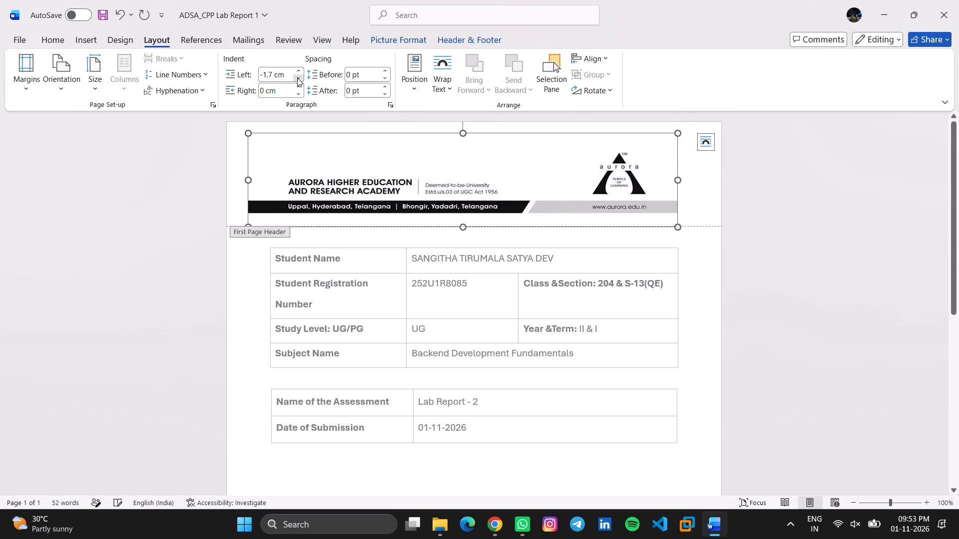
{"action": "triple_click", "coordinate": [297, 78]}
{"action": "triple_click", "coordinate": [297, 78]}
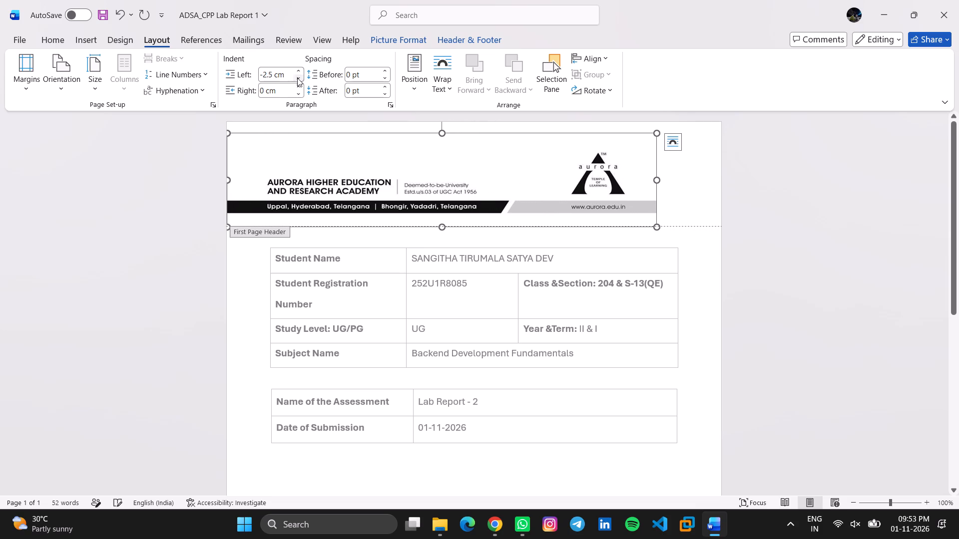
Stretch the first-page header banner to the page's right edge and make it slightly taller.
{"action": "left_click_drag", "start_coordinate": [656, 178], "coordinate": [686, 184]}
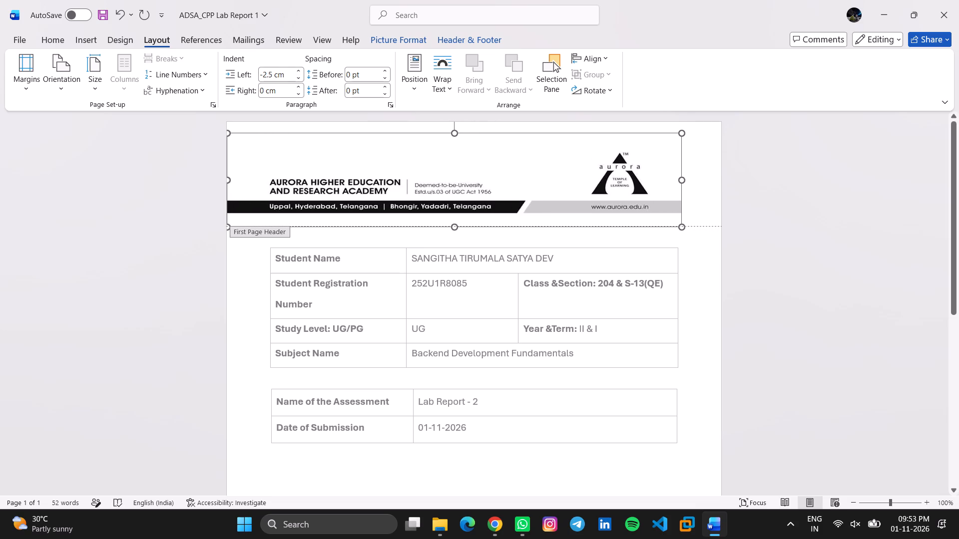
{"action": "left_click_drag", "start_coordinate": [686, 184], "coordinate": [721, 182]}
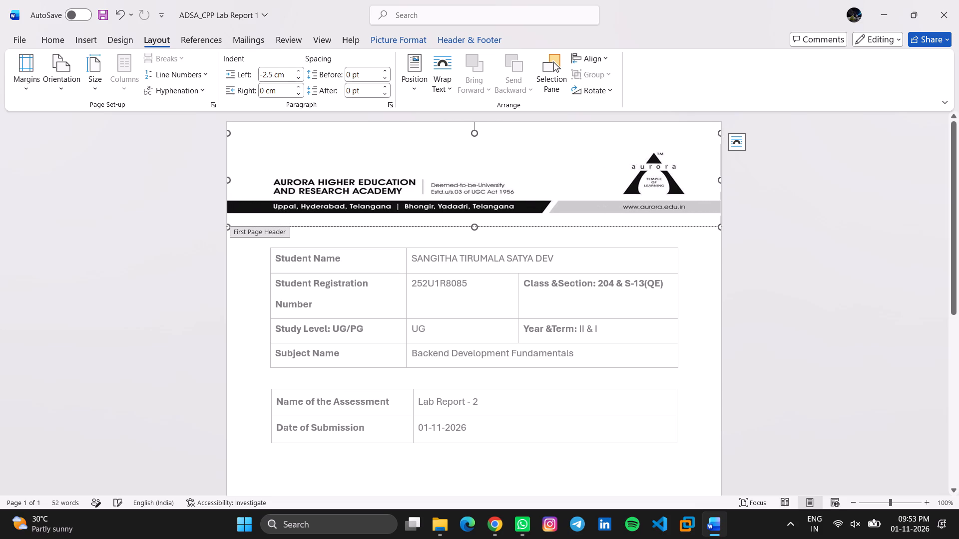
{"action": "left_click_drag", "start_coordinate": [476, 136], "coordinate": [476, 122]}
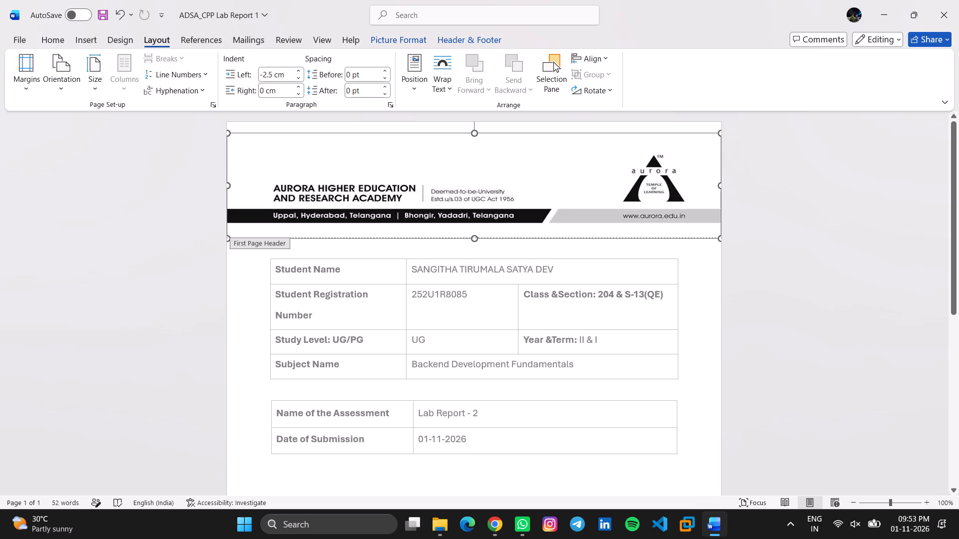
{"action": "left_click_drag", "start_coordinate": [476, 122], "coordinate": [476, 126]}
Set the header's distance from the top of the page to 0 cm and return to the document body.
{"action": "left_click", "coordinate": [464, 41]}
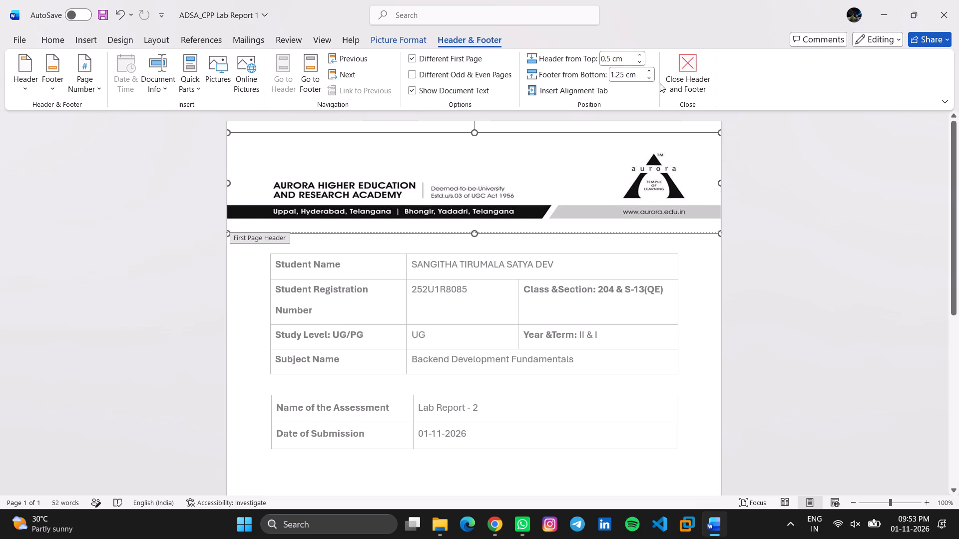
{"action": "left_click", "coordinate": [643, 65]}
{"action": "triple_click", "coordinate": [643, 65]}
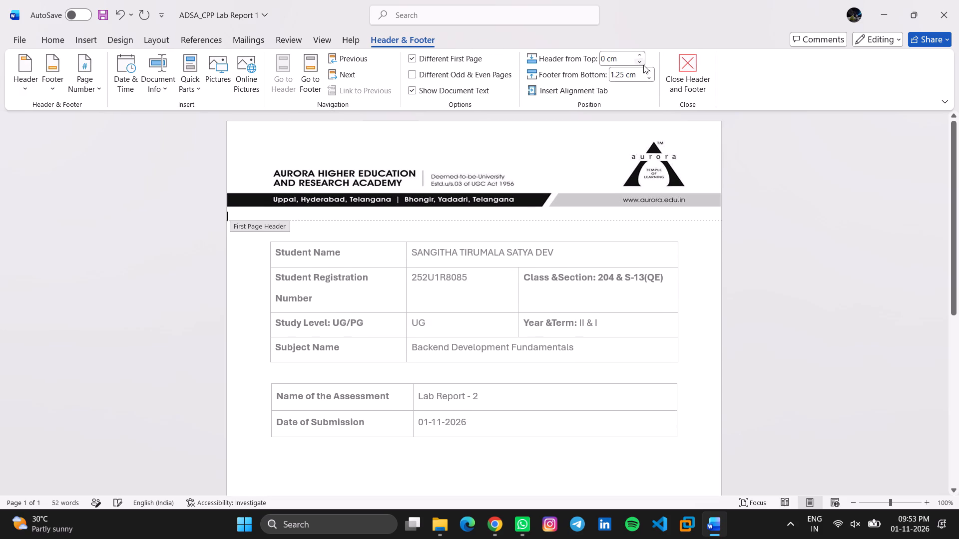
{"action": "left_click", "coordinate": [643, 65]}
{"action": "left_click", "coordinate": [564, 173]}
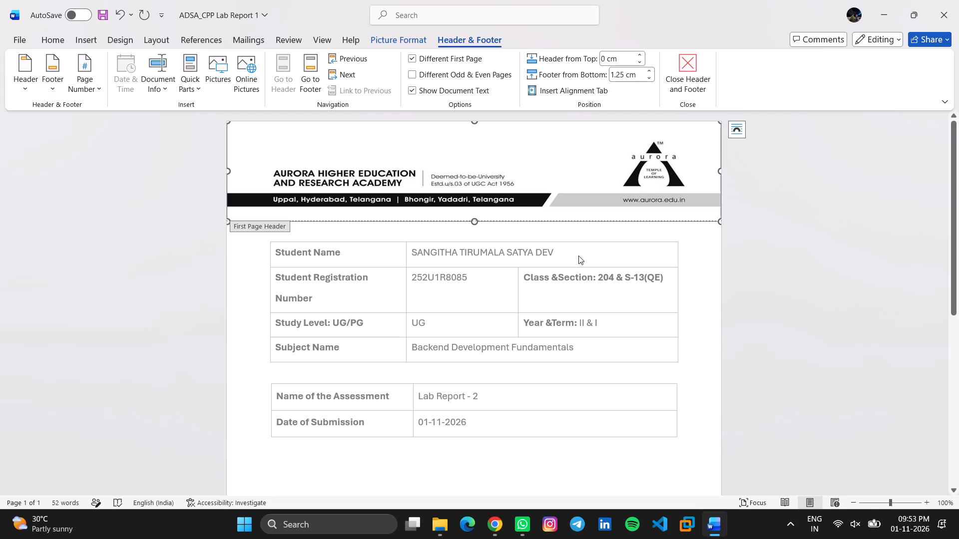
{"action": "left_click", "coordinate": [687, 72]}
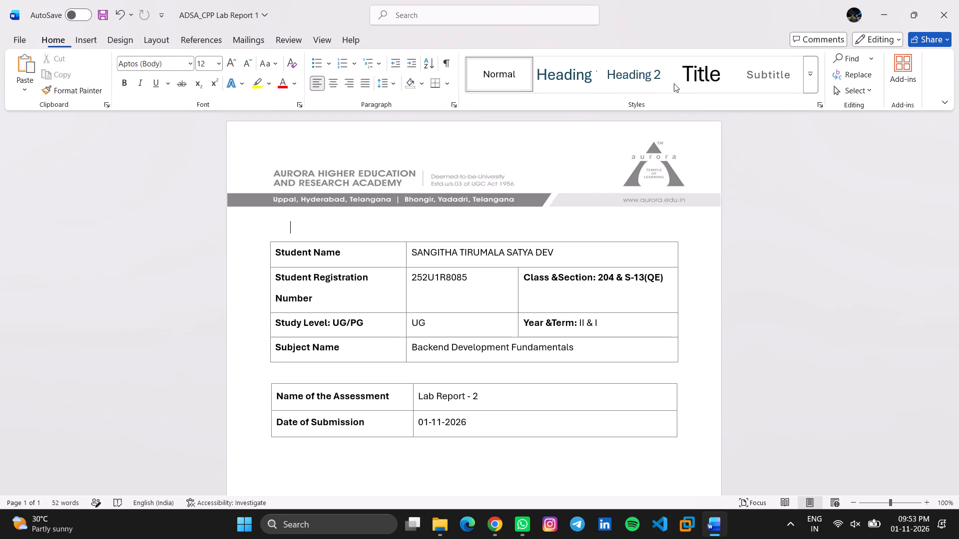
Change the font of the entire document body to Times New Roman.
{"action": "scroll", "coordinate": [444, 310], "scroll_direction": "down", "scroll_amount": 20}
{"action": "scroll", "coordinate": [444, 310], "scroll_direction": "down", "scroll_amount": 8}
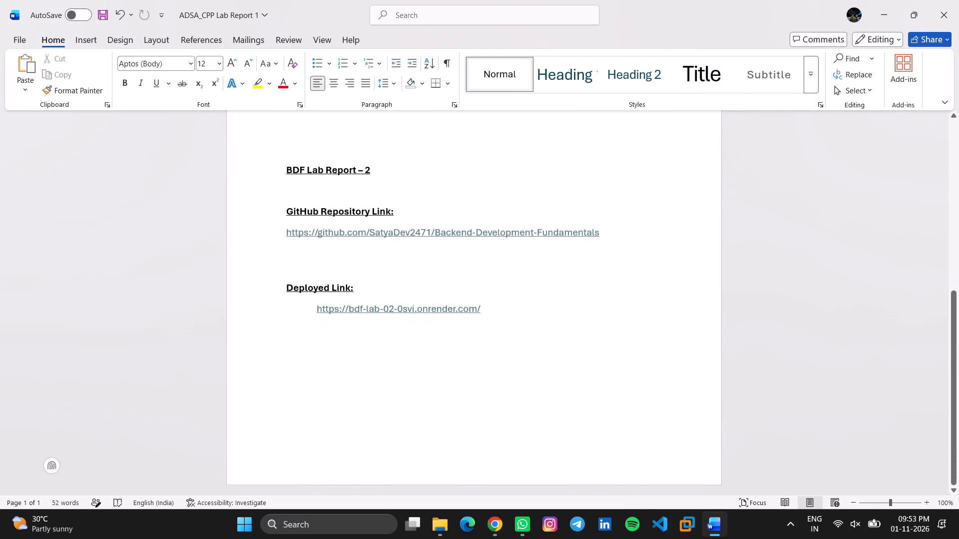
{"action": "scroll", "coordinate": [524, 328], "scroll_direction": "up", "scroll_amount": 11}
{"action": "left_click", "coordinate": [429, 269]}
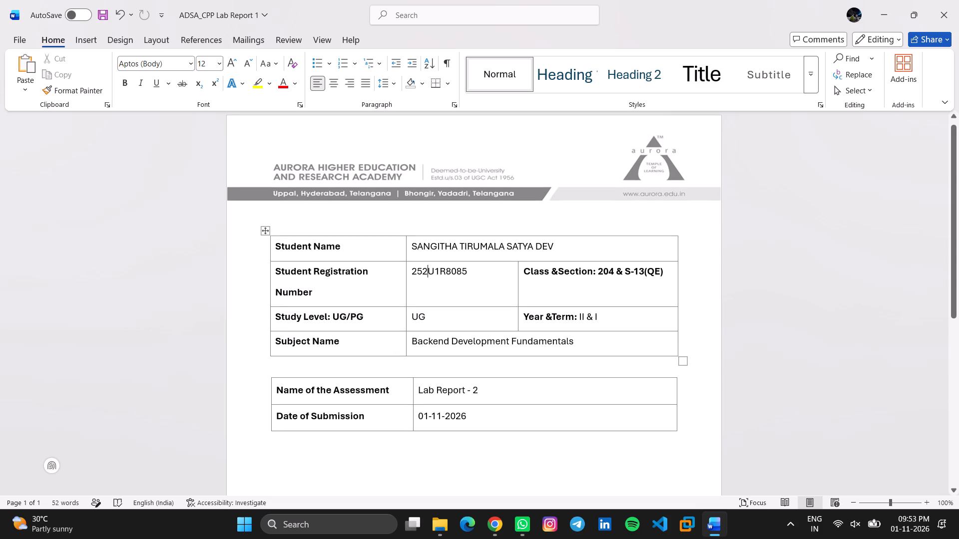
{"action": "key", "text": "ctrl+a"}
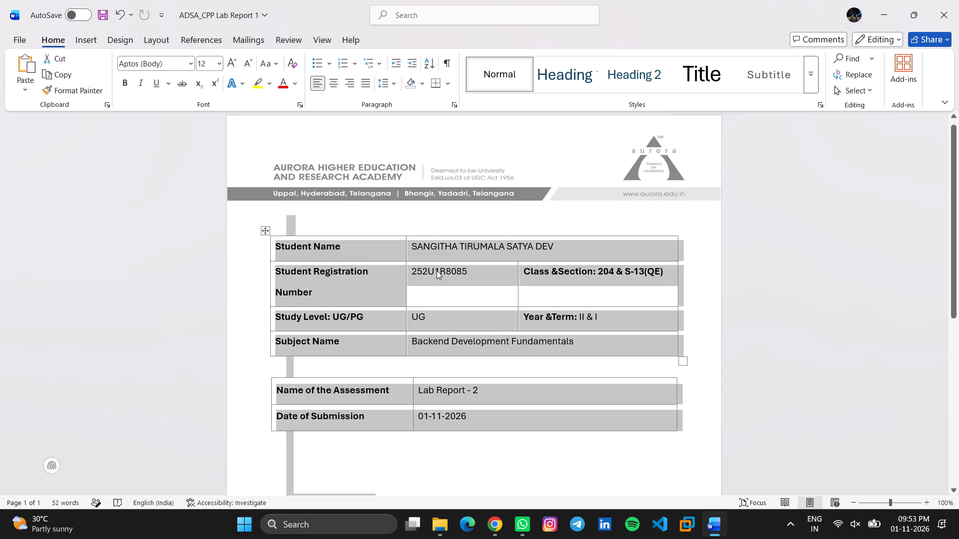
{"action": "left_click", "coordinate": [186, 63]}
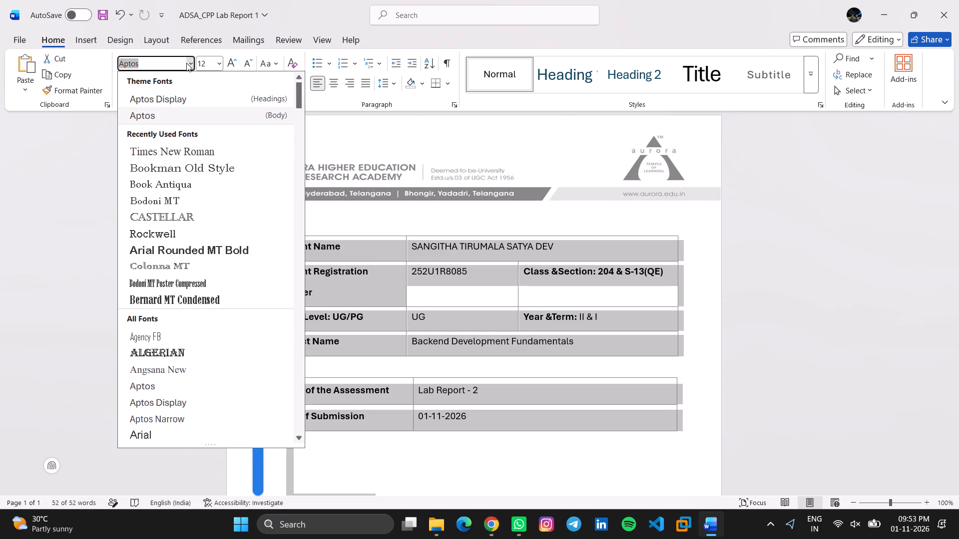
{"action": "left_click", "coordinate": [201, 155]}
{"action": "left_click", "coordinate": [536, 379]}
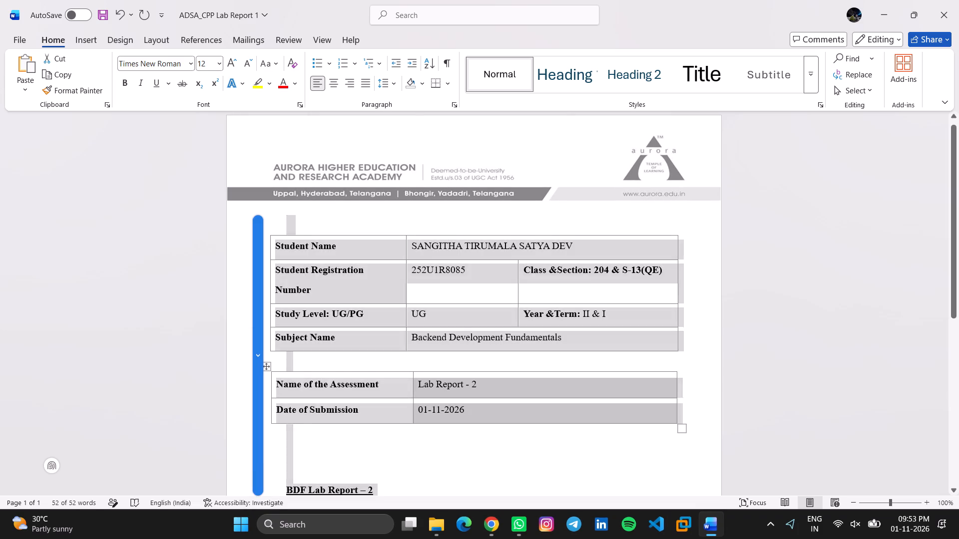
Replace the Subject Name entry in the student details table with "Advanced Data Structures".
{"action": "left_click_drag", "start_coordinate": [571, 340], "coordinate": [409, 334]}
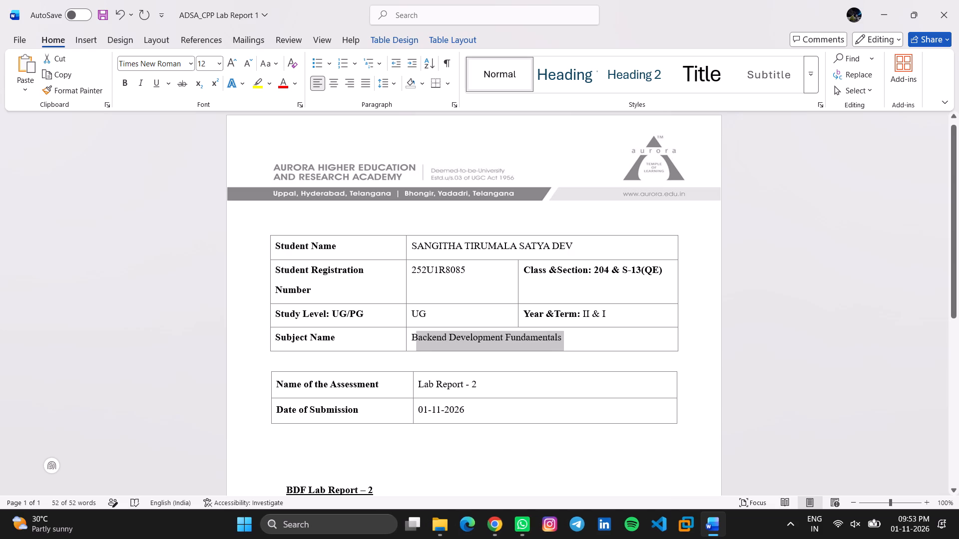
{"action": "left_click_drag", "start_coordinate": [409, 334], "coordinate": [413, 335]}
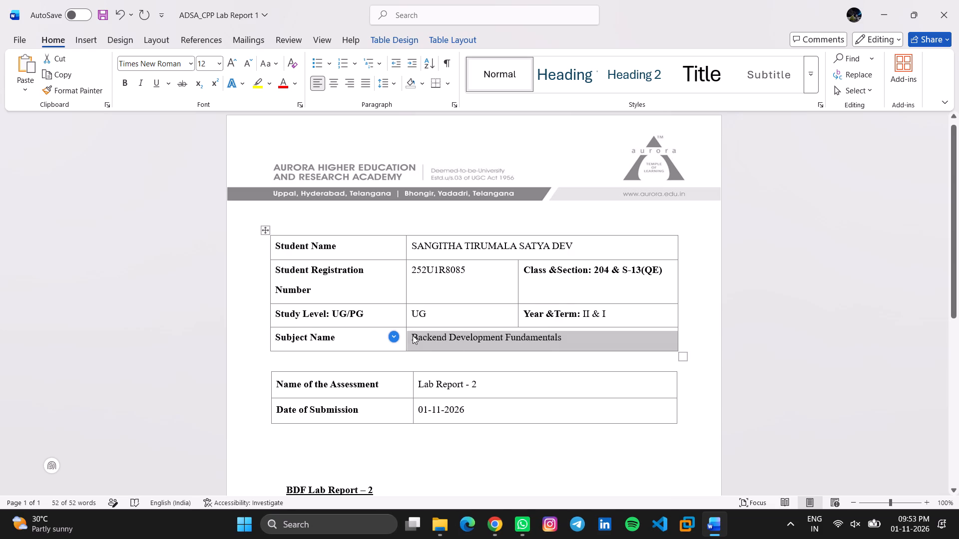
{"action": "key", "text": "shift+a"}
{"action": "type", "text": "dvanced"}
{"action": "key", "text": "space"}
{"action": "type", "text": "Data Structures"}
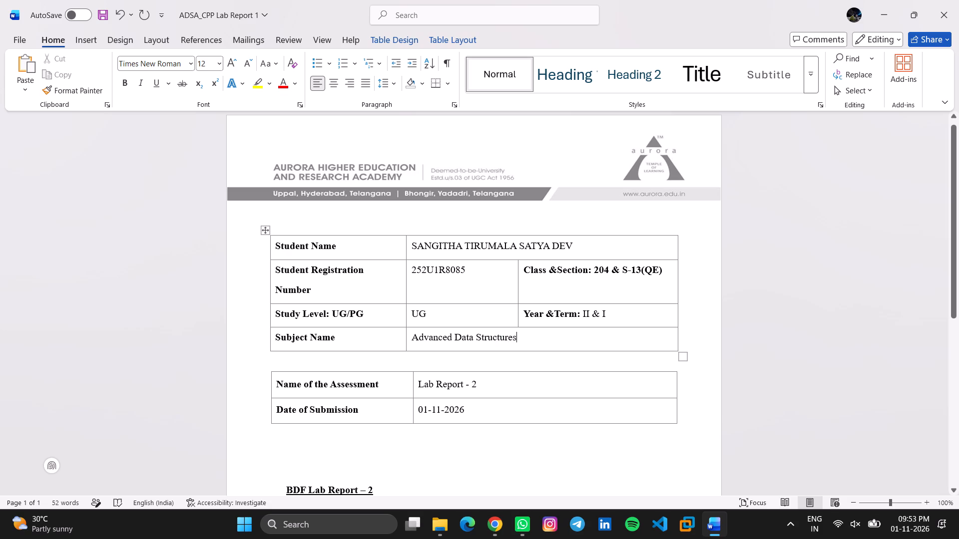
Delete the BDF Lab Report heading, the GitHub and deployed link sections, and the blank lines between them and the assessment table.
{"action": "scroll", "coordinate": [485, 415], "scroll_direction": "down", "scroll_amount": 8}
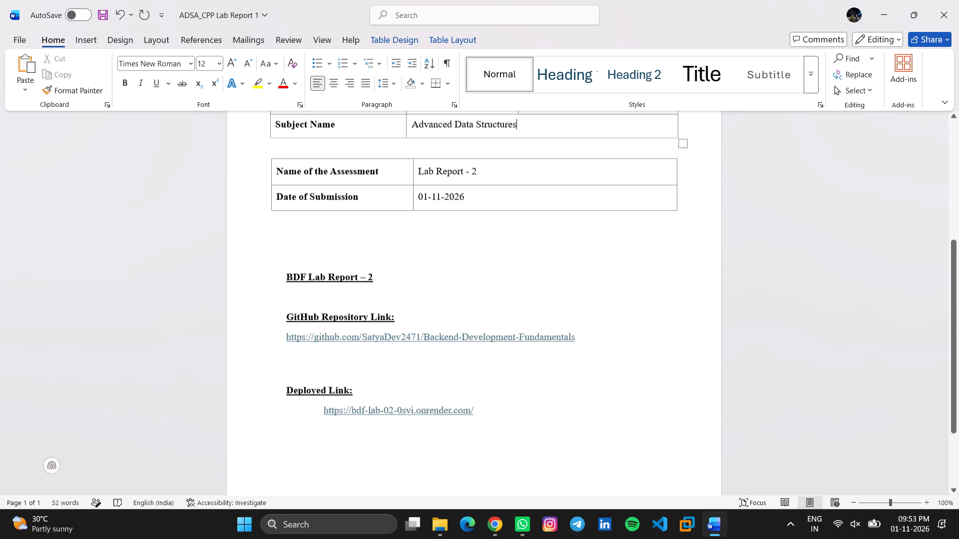
{"action": "left_click_drag", "start_coordinate": [285, 248], "coordinate": [517, 398]}
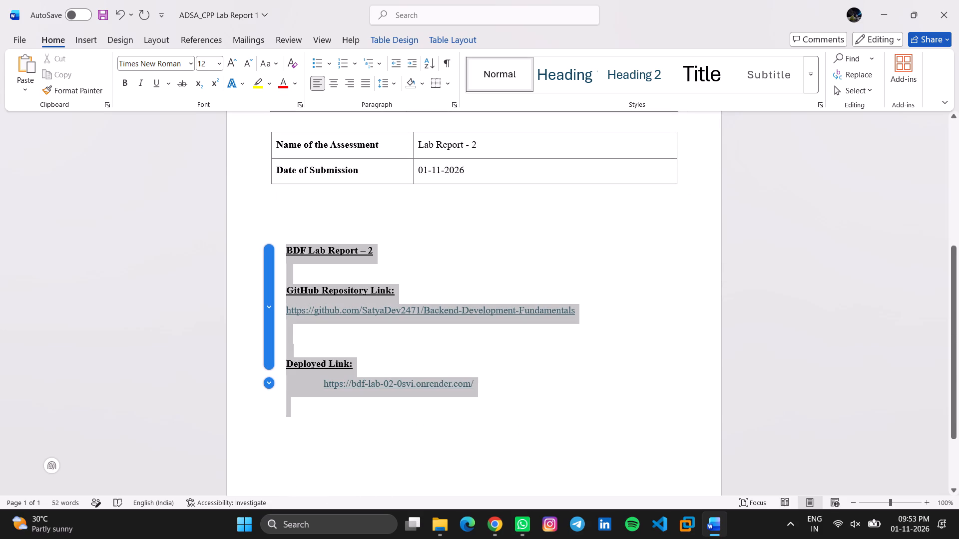
{"action": "key", "text": "BackSpace"}
{"action": "key", "text": "BackSpace"}
{"action": "key", "text": "BackSpace"}
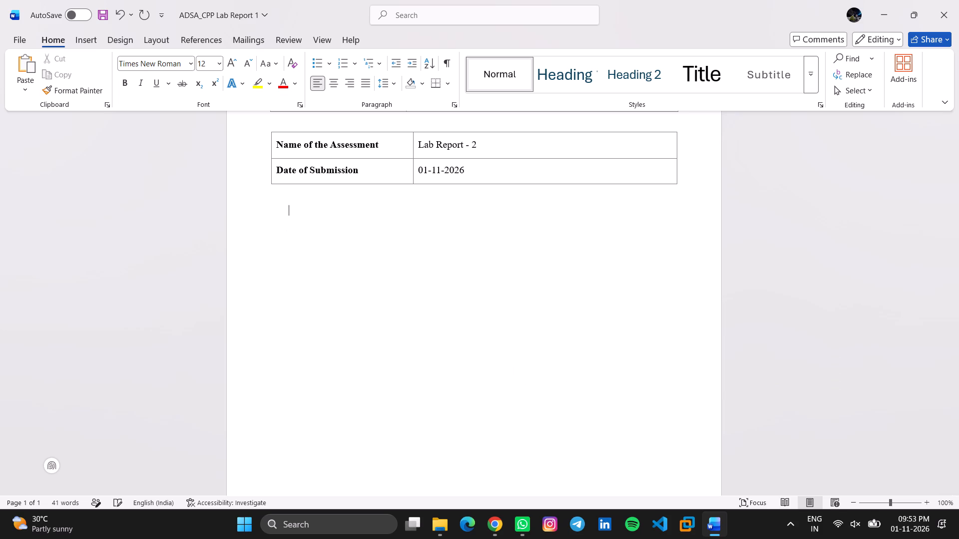
Add blank lines below the assessment table to start a second page, trimming the extra ones at its top.
{"action": "key", "text": "Return"}
{"action": "key", "text": "Return"}
{"action": "key", "text": "Return"}
{"action": "key", "text": "Return"}
{"action": "key", "text": "Return"}
{"action": "key", "text": "Return"}
{"action": "key", "text": "Return"}
{"action": "key", "text": "Return"}
{"action": "key", "text": "Return"}
{"action": "key", "text": "Return"}
{"action": "key", "text": "Return"}
{"action": "key", "text": "Return"}
{"action": "key", "text": "Return"}
{"action": "key", "text": "Return"}
{"action": "key", "text": "Return"}
{"action": "key", "text": "Return"}
{"action": "key", "text": "Return"}
{"action": "key", "text": "Return"}
{"action": "key", "text": "Return"}
{"action": "key", "text": "Return"}
{"action": "key", "text": "Return"}
{"action": "scroll", "coordinate": [506, 387], "scroll_direction": "down", "scroll_amount": 1}
{"action": "key", "text": "BackSpace"}
{"action": "key", "text": "BackSpace"}
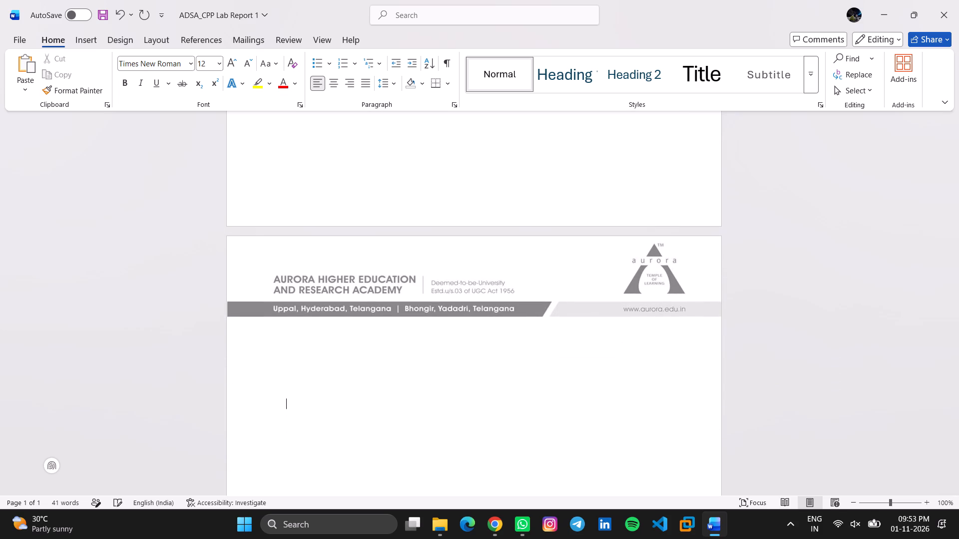
{"action": "key", "text": "BackSpace"}
{"action": "key", "text": "BackSpace"}
{"action": "key", "text": "BackSpace"}
{"action": "key", "text": "BackSpace"}
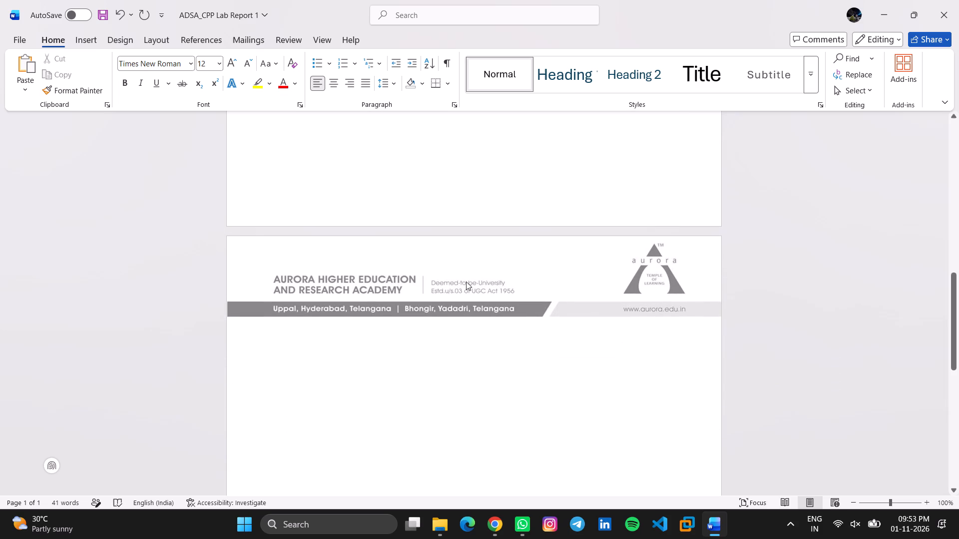
Delete the Aurora banner from the second page's header and return to the document body.
{"action": "double_click", "coordinate": [463, 274]}
{"action": "left_click", "coordinate": [463, 274]}
{"action": "key", "text": "BackSpace"}
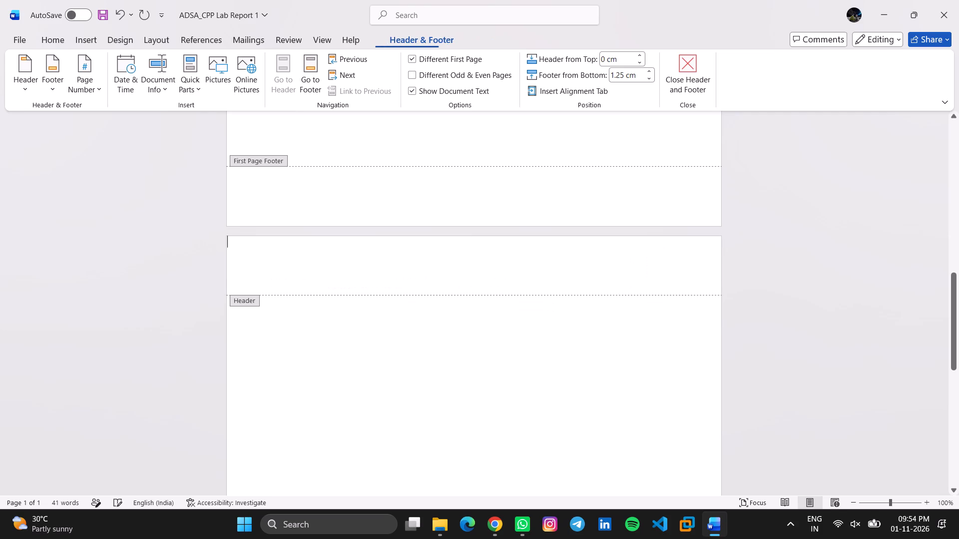
{"action": "left_click", "coordinate": [695, 72]}
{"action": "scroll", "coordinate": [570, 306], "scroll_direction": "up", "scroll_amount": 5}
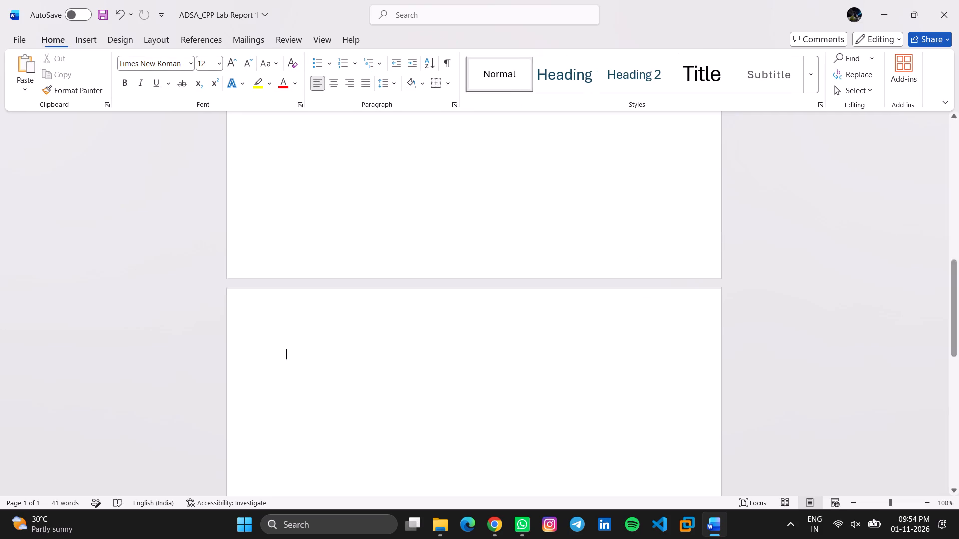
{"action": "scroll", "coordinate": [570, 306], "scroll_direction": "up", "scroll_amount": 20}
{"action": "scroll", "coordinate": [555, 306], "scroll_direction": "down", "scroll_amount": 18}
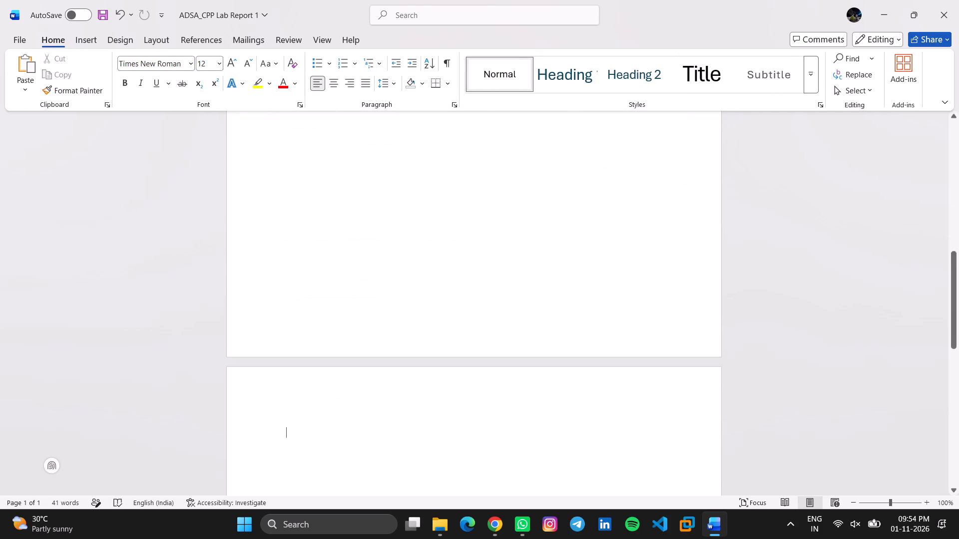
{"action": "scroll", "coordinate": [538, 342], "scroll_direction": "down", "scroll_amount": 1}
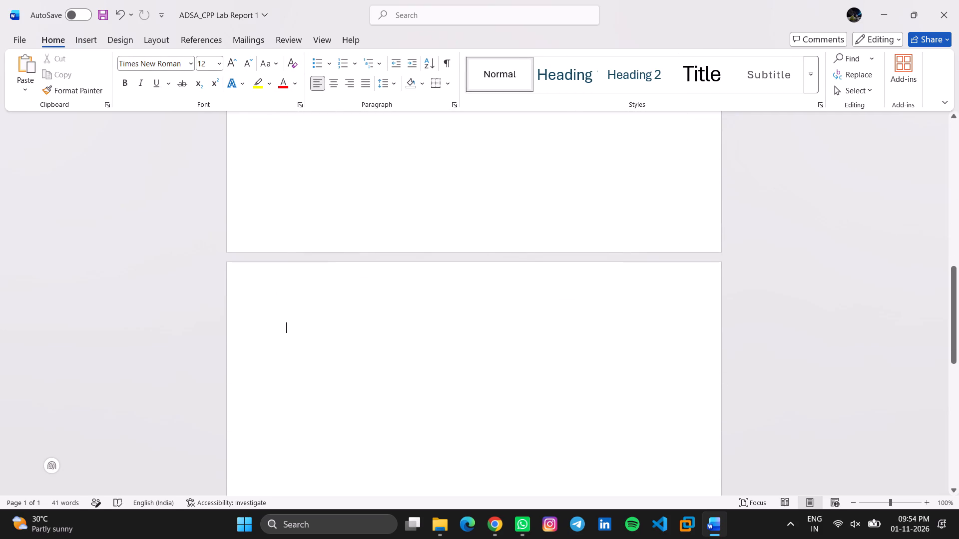
Switch to Chrome and open a course from the learning portal's "Continue from Where You Left Off" cards.
{"action": "left_click", "coordinate": [497, 522]}
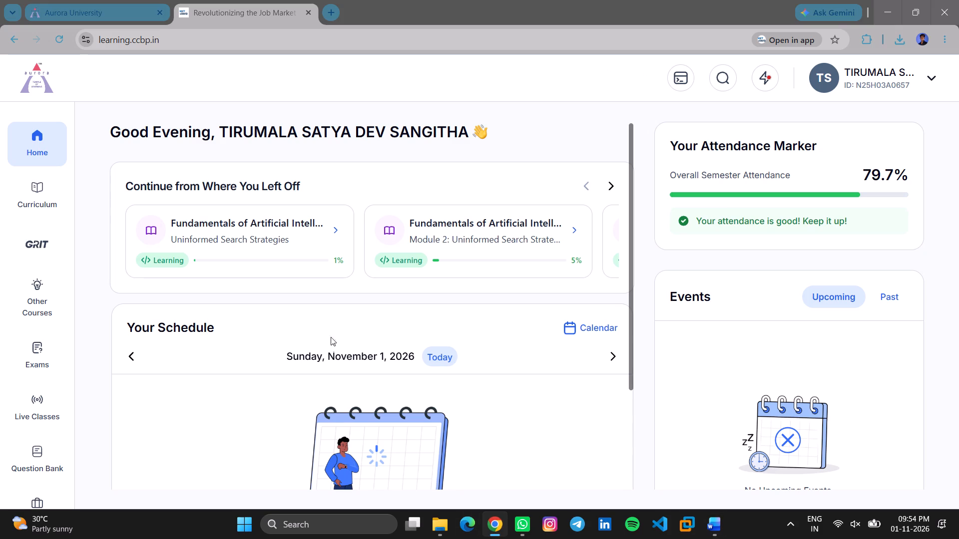
{"action": "left_click", "coordinate": [614, 188]}
{"action": "left_click", "coordinate": [614, 188]}
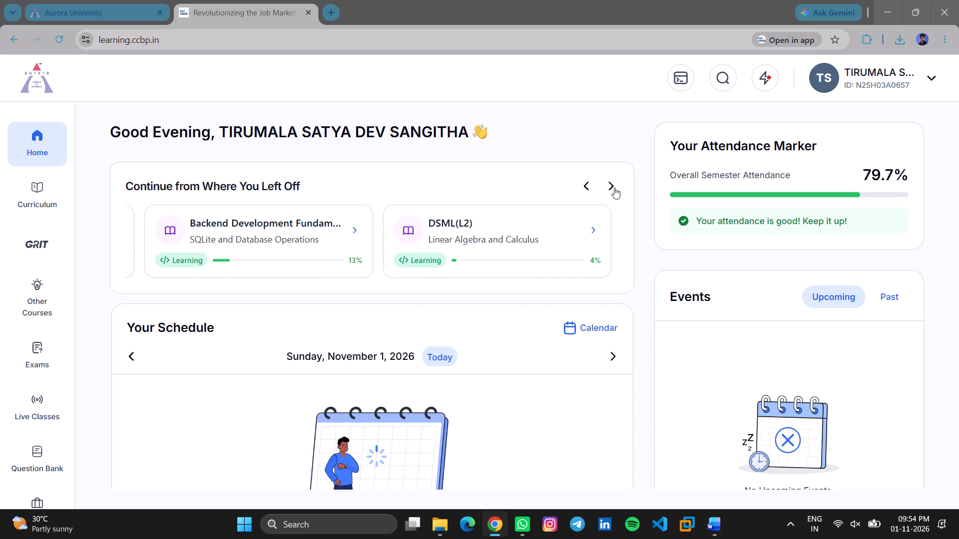
{"action": "left_click", "coordinate": [614, 188]}
{"action": "left_click", "coordinate": [614, 188]}
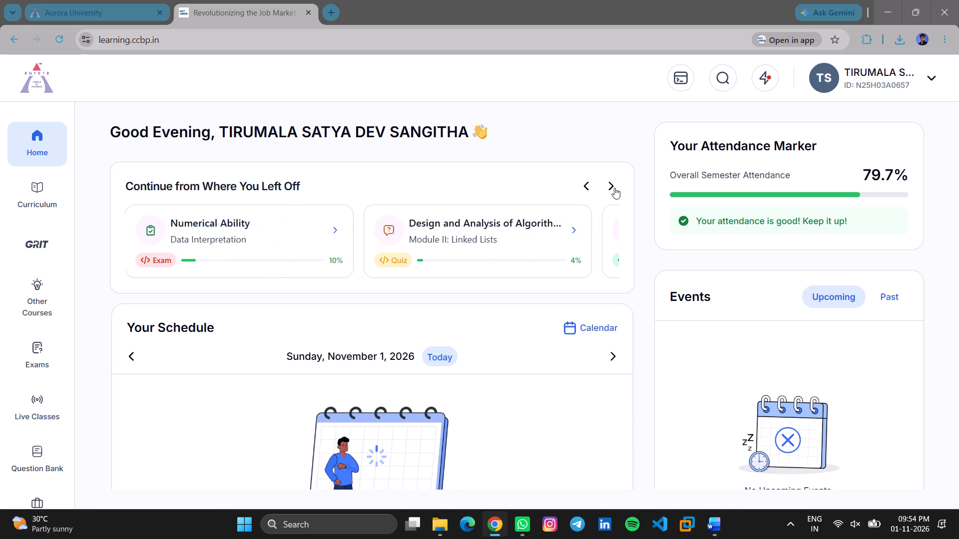
{"action": "left_click", "coordinate": [614, 188]}
{"action": "left_click", "coordinate": [315, 242]}
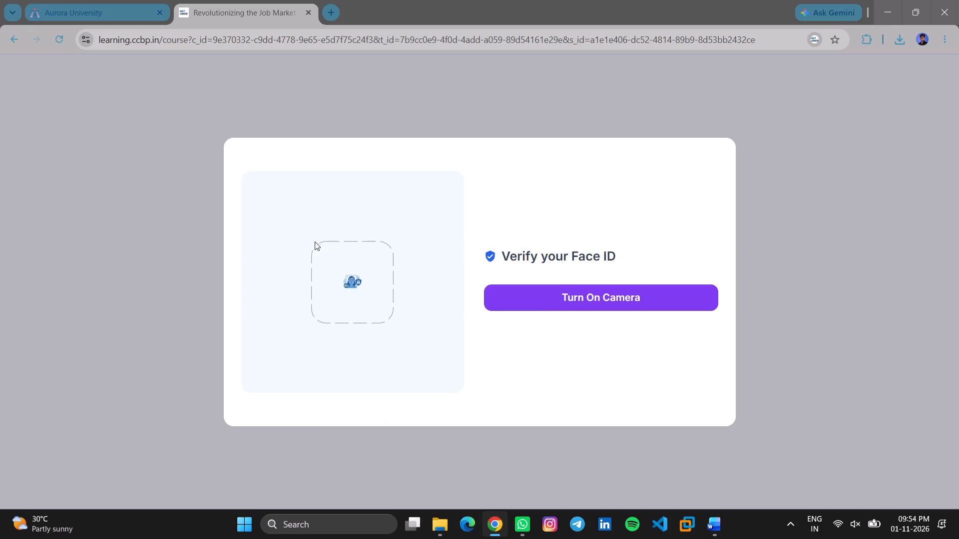
Turn on the camera, allow the learning site to use it this time only, and verify the Face ID.
{"action": "left_click", "coordinate": [539, 297]}
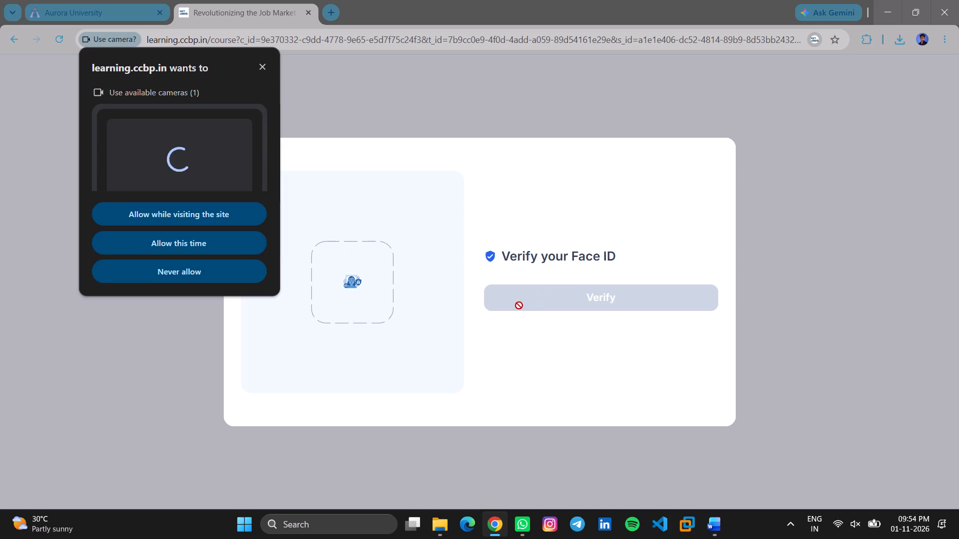
{"action": "left_click", "coordinate": [235, 238]}
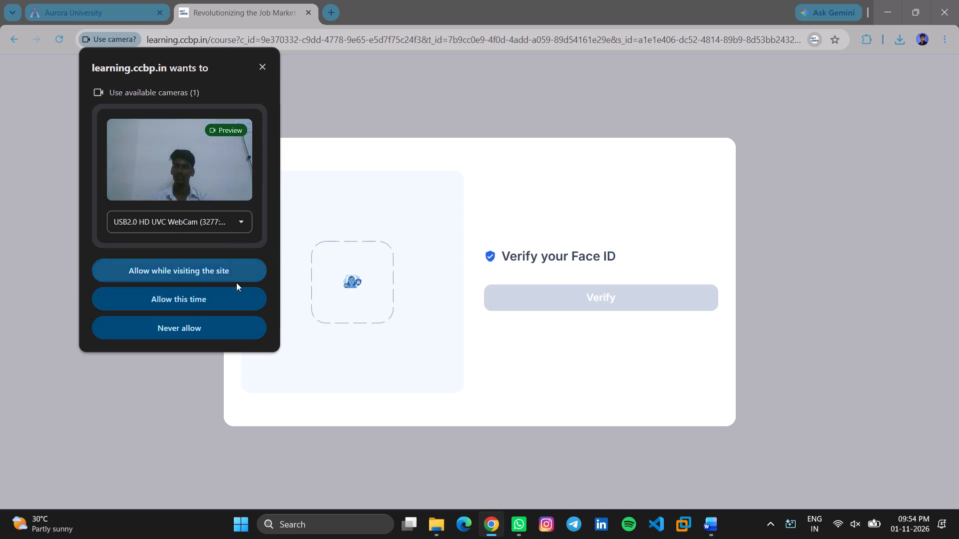
{"action": "left_click", "coordinate": [234, 294]}
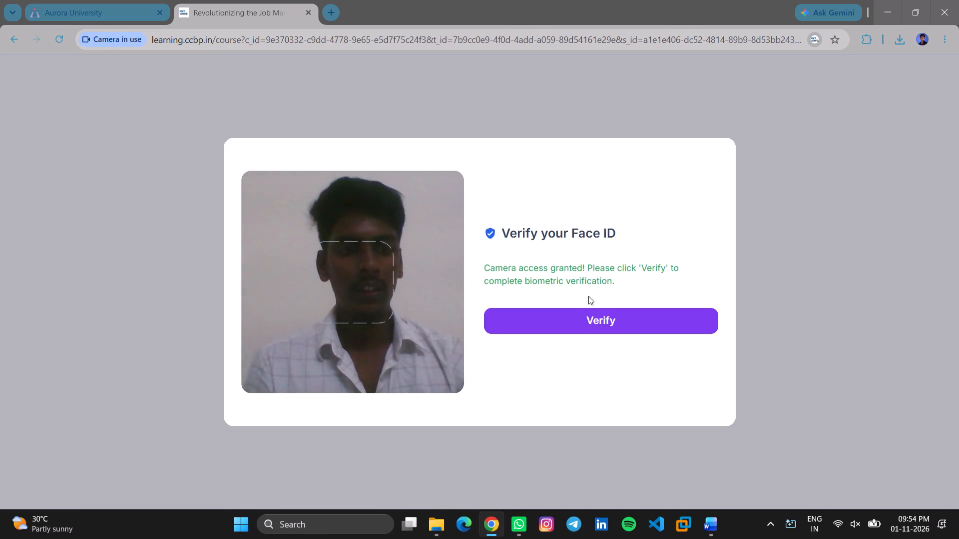
{"action": "left_click", "coordinate": [636, 312]}
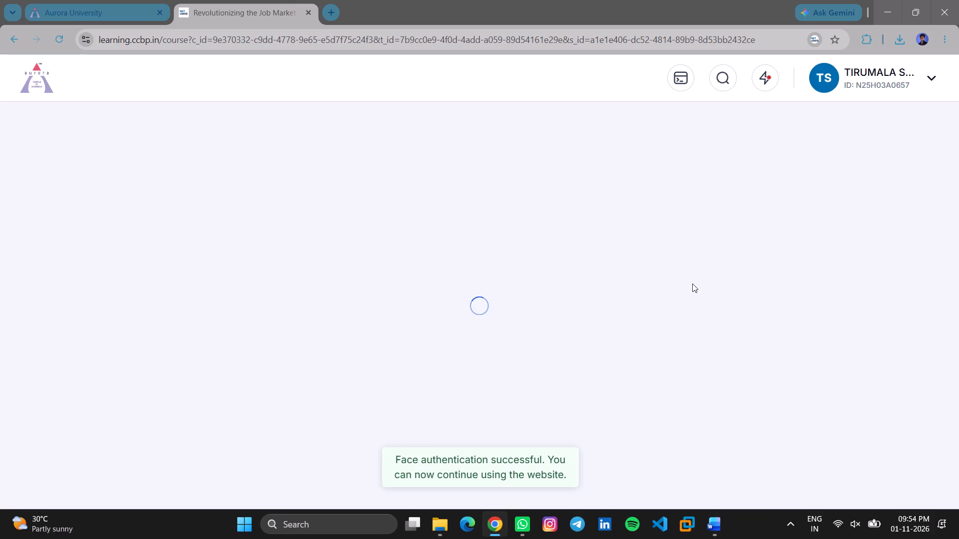
Switch to Word, save the ADSA_CPP Lab Report 1 document and close it.
{"action": "left_click", "coordinate": [724, 523]}
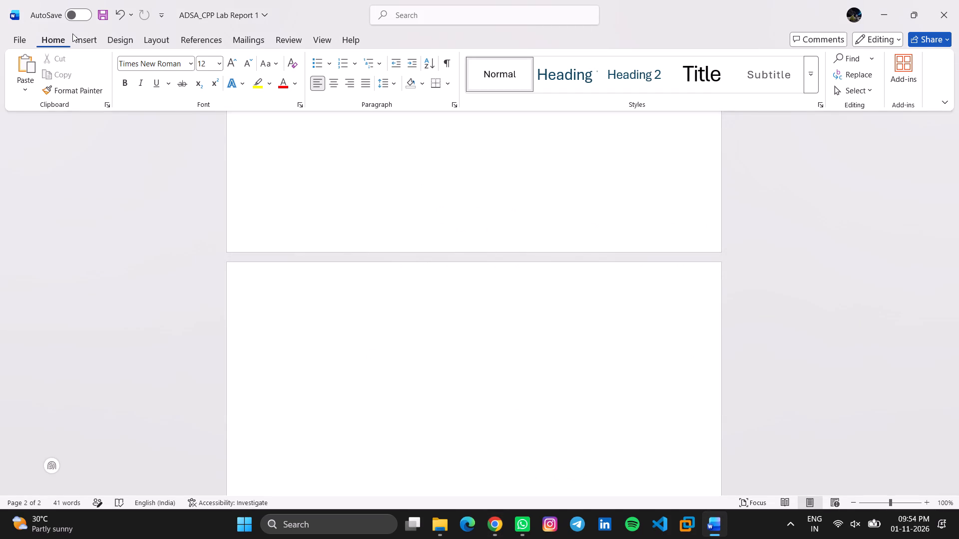
{"action": "left_click", "coordinate": [106, 18]}
{"action": "left_click", "coordinate": [958, 0]}
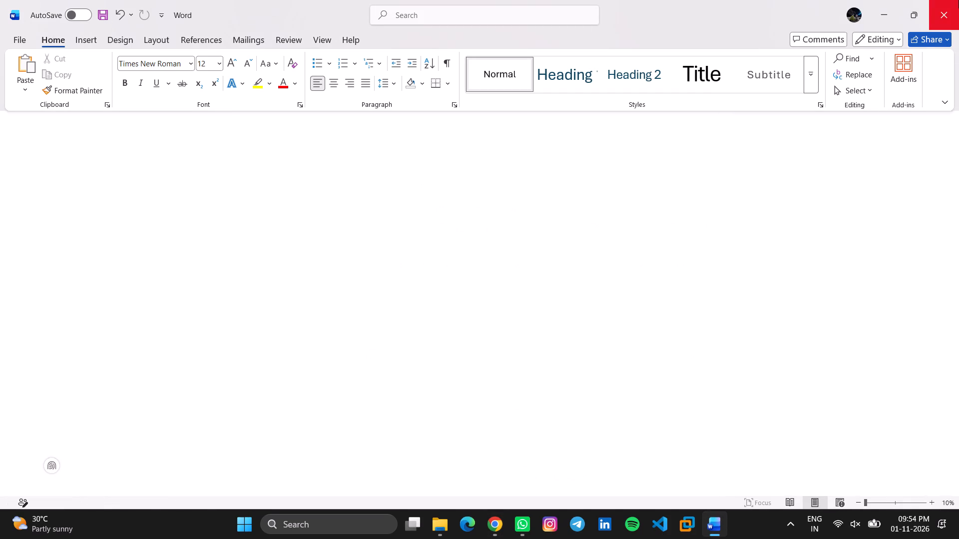
Switch to File Explorer.
{"action": "left_click", "coordinate": [445, 516]}
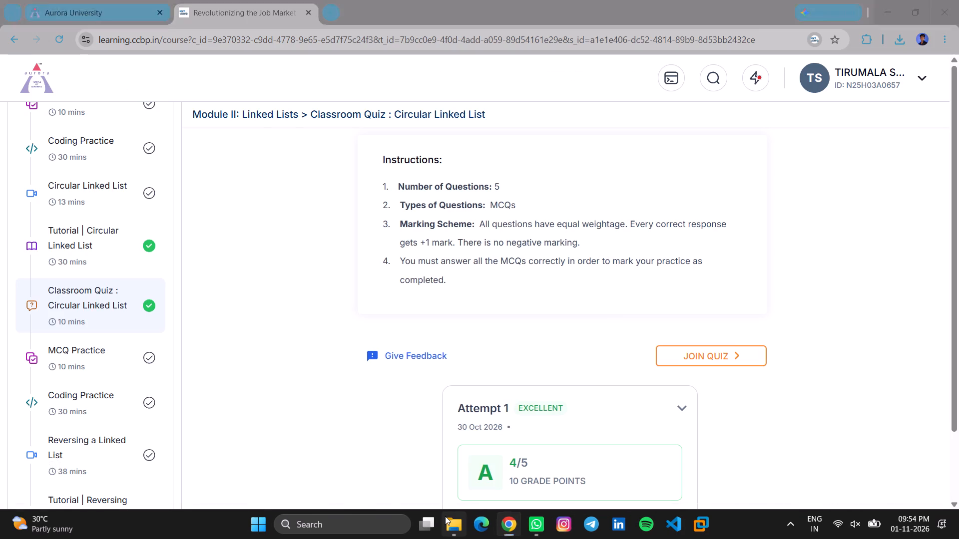